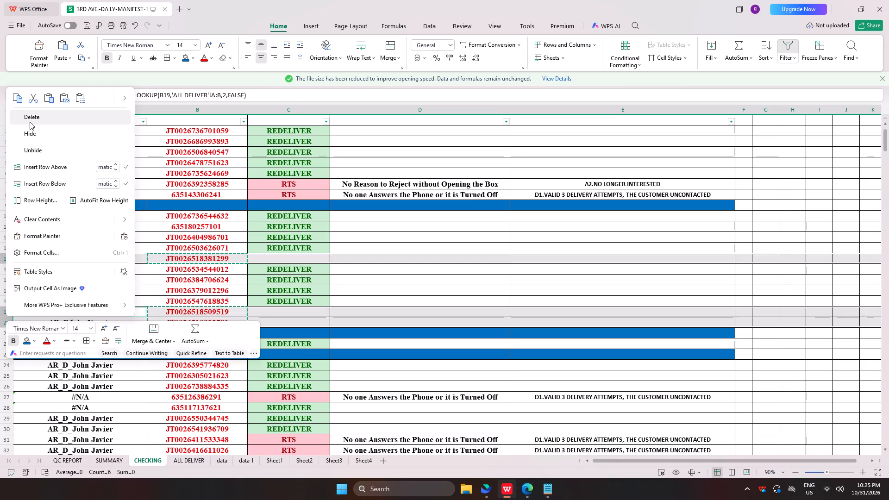
Delete the selected rows 14, 19 and 20, which have no delivery status, from the CHECKING sheet.
click(33, 116)
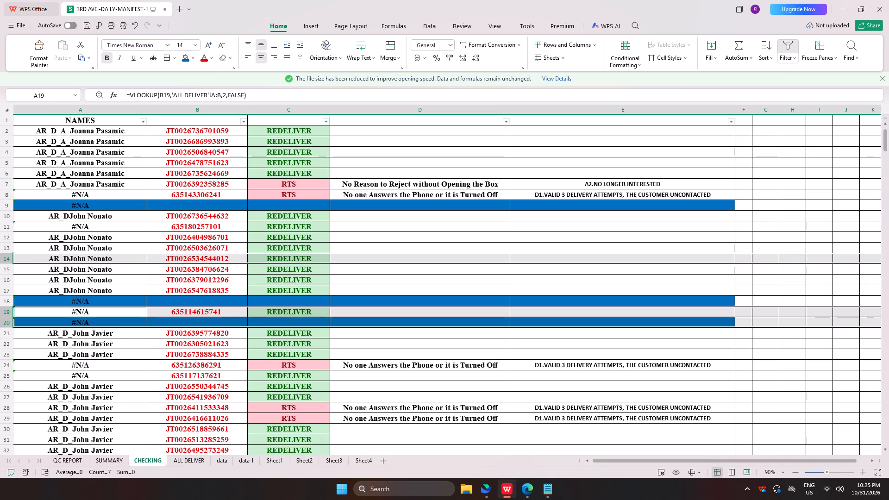
Save the workbook as 3RD AVE.-DAILY-MANIFEST-10-31-2026.xlsx in the MANIFEST 2026 OCTOBER folder, replacing the existing file.
click(11, 20)
click(56, 114)
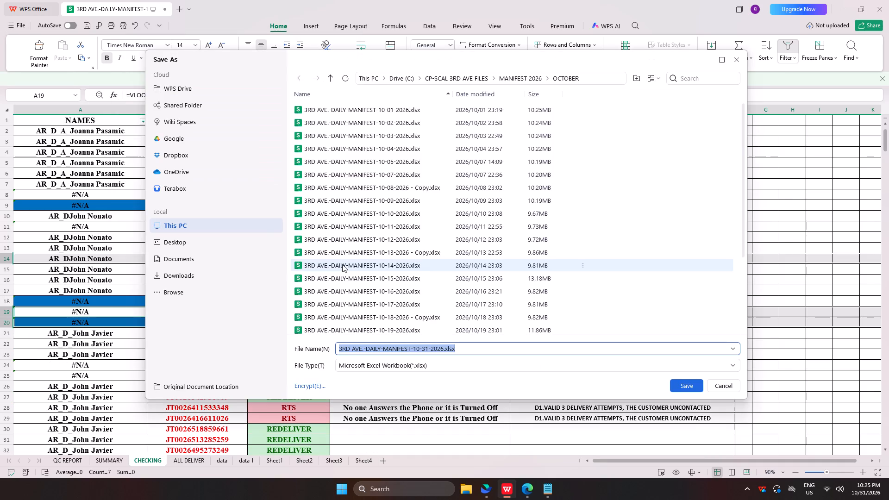
scroll(444, 301, down, 20)
scroll(444, 301, down, 4)
double_click(404, 329)
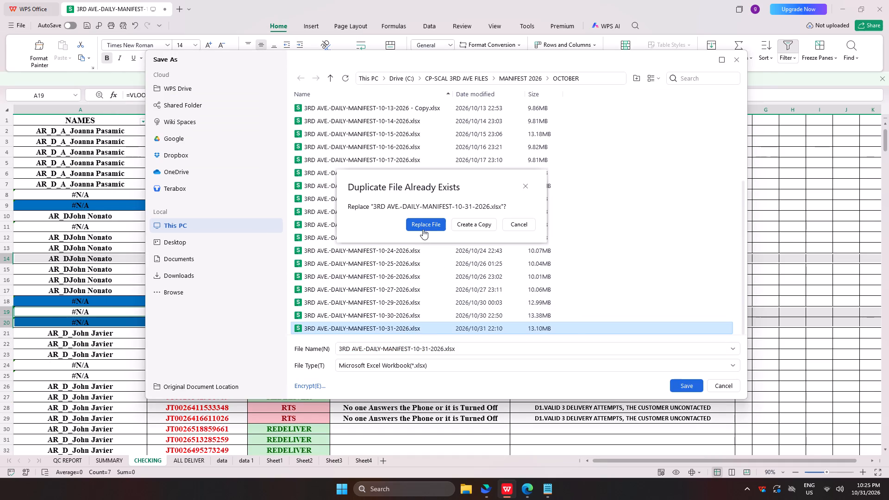
click(425, 227)
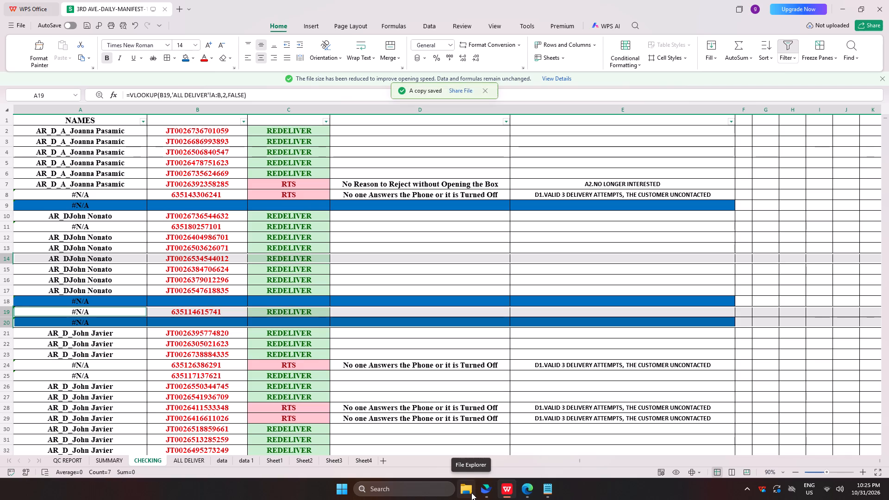
Switch to the Messenger chat app.
click(488, 493)
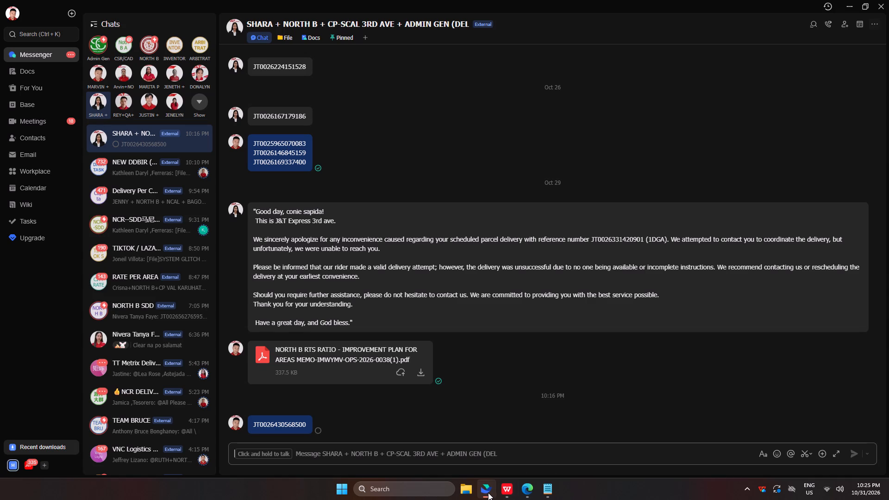
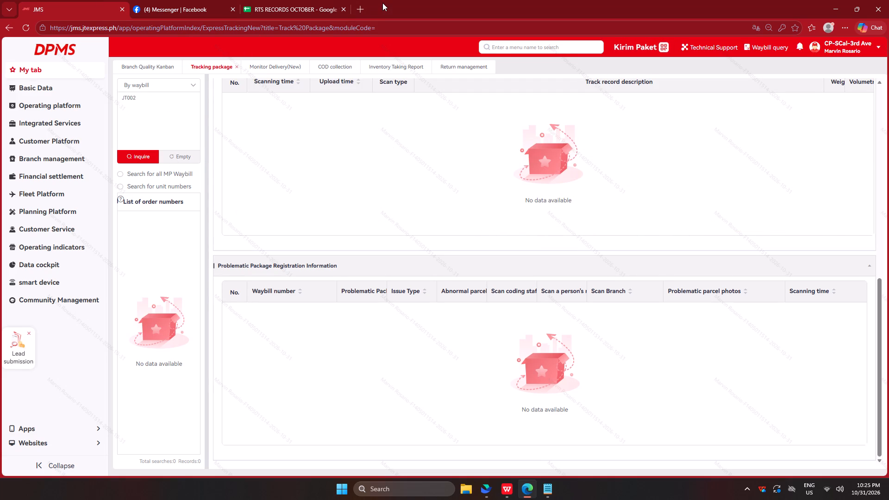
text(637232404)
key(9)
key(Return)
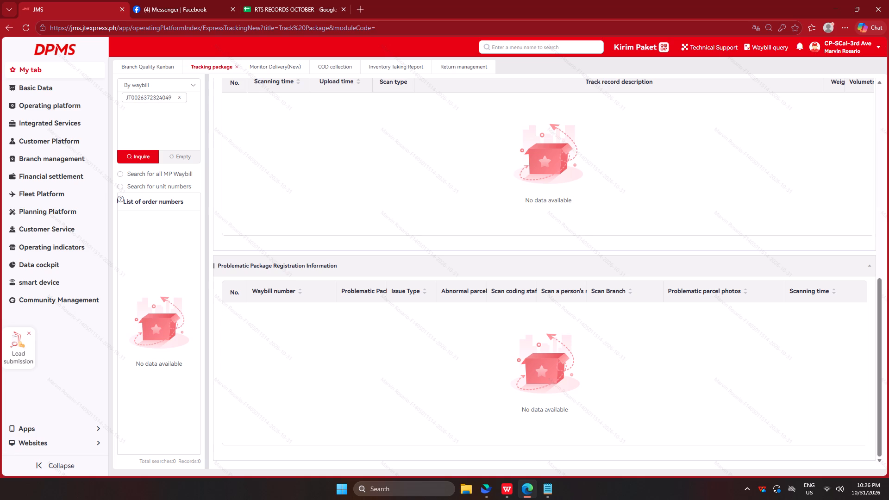
click(137, 154)
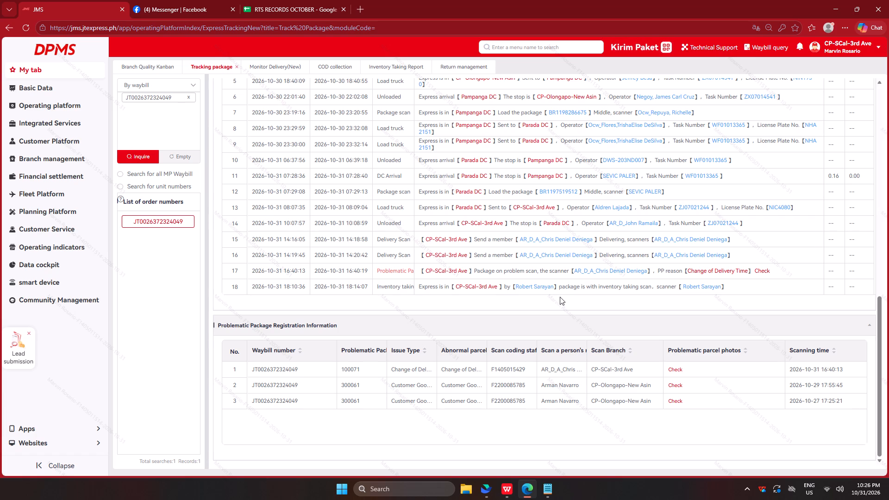
Examine both proof photos attached to the waybill's 2026-10-31 problematic package scan with reason Change of Delivery Time.
click(762, 270)
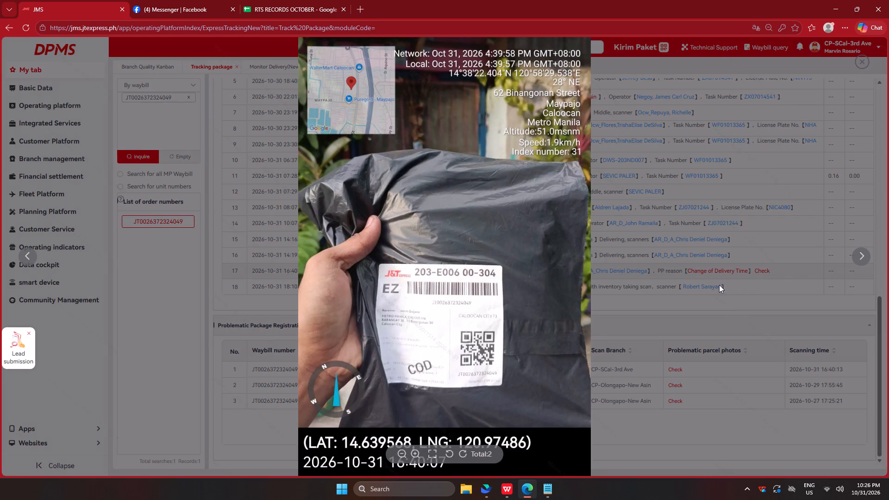
key(Right)
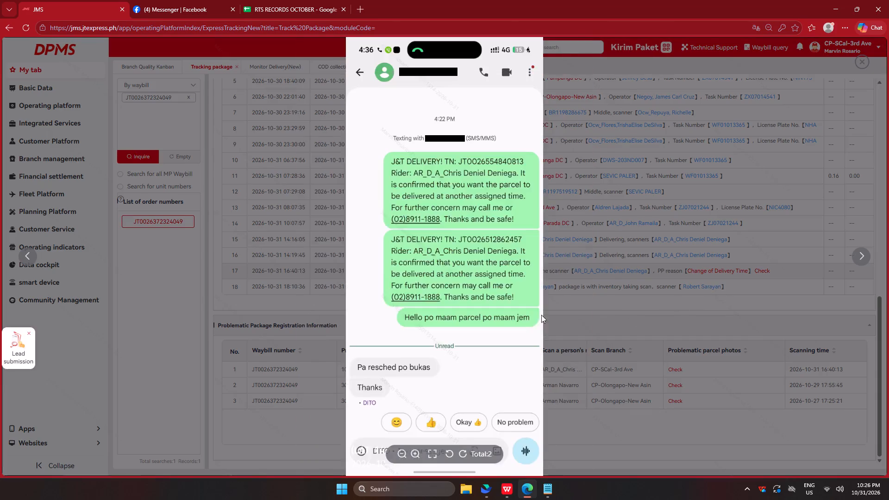
key(Right)
key(Left)
key(Right)
key(Right)
key(Right)
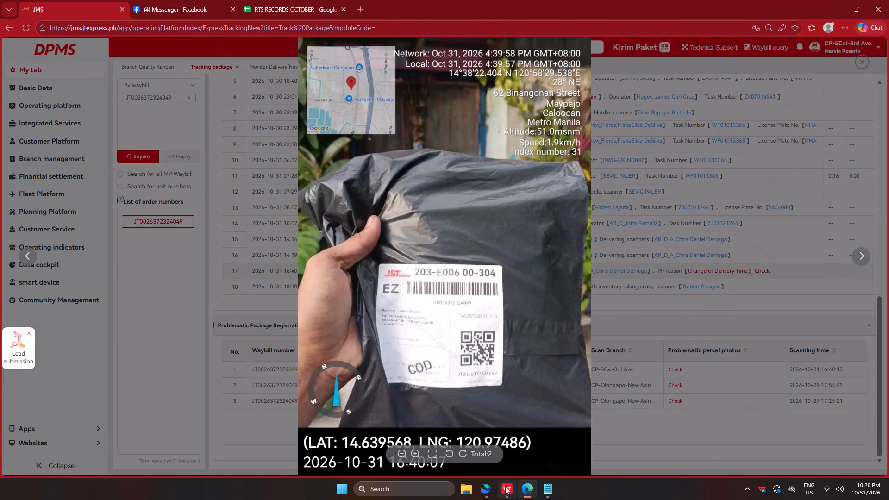
Switch to the daily manifest workbook in WPS Office and review the CHECKING sheet's parcel rows and statuses down to about row 336.
click(509, 491)
scroll(325, 342, down, 20)
scroll(325, 342, down, 2)
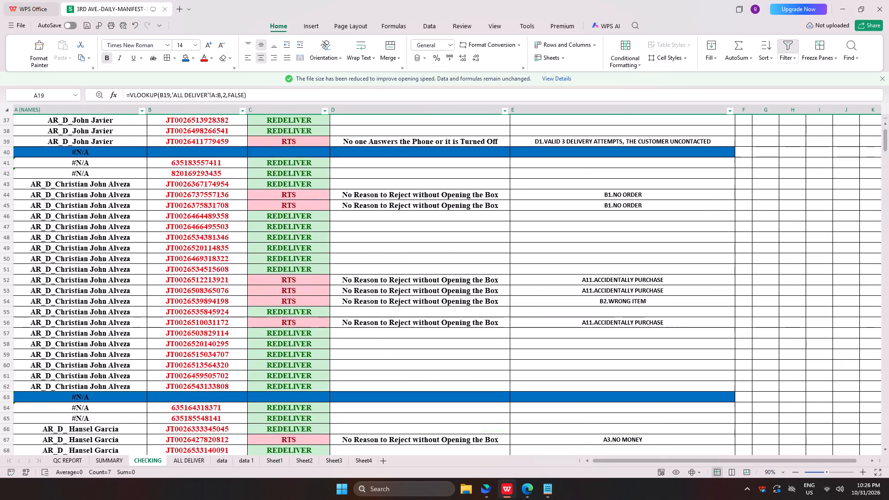
scroll(305, 369, down, 5)
scroll(287, 350, up, 1)
scroll(287, 354, down, 20)
scroll(287, 354, down, 10)
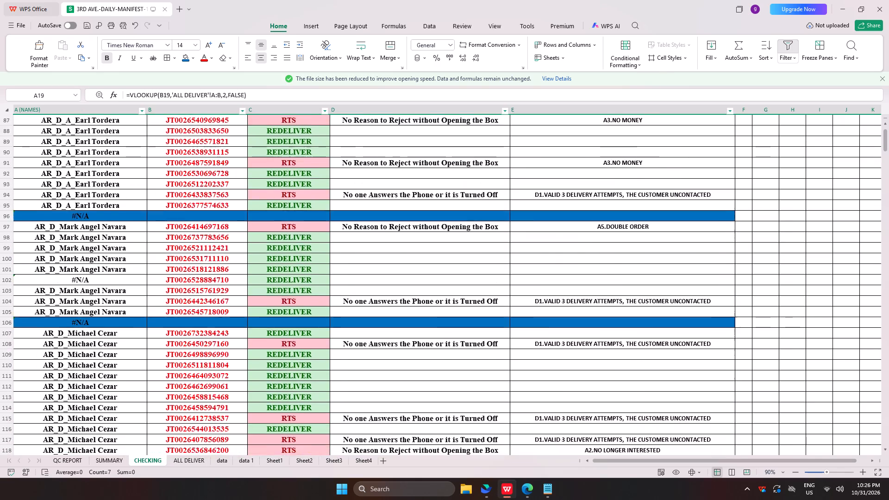
scroll(297, 369, down, 20)
scroll(297, 369, down, 20)
scroll(297, 369, down, 18)
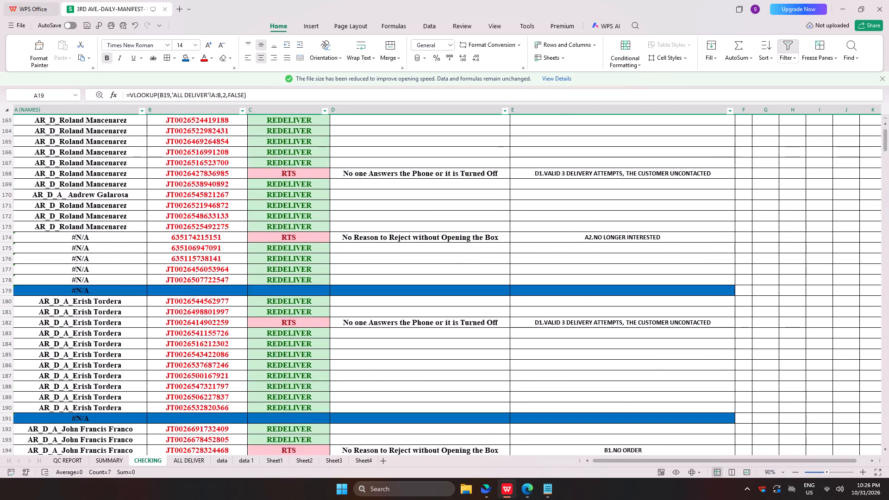
scroll(301, 386, down, 20)
scroll(301, 386, down, 18)
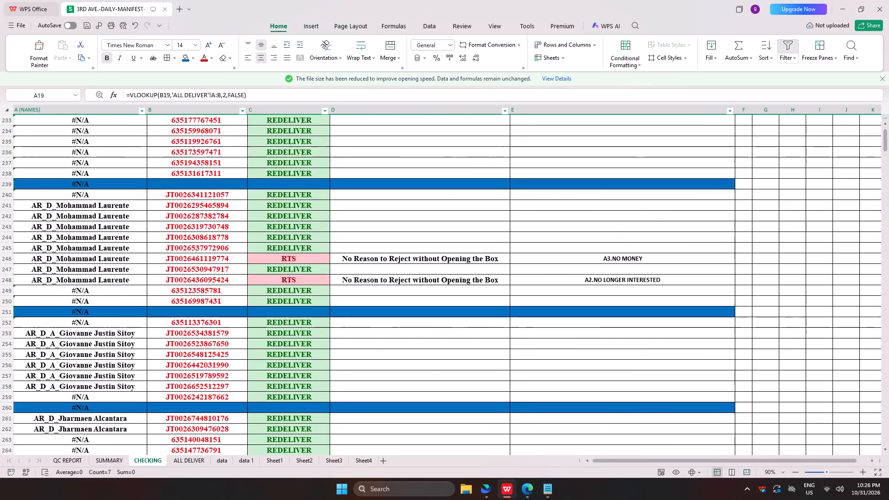
scroll(303, 385, down, 8)
scroll(303, 386, down, 18)
scroll(304, 377, down, 16)
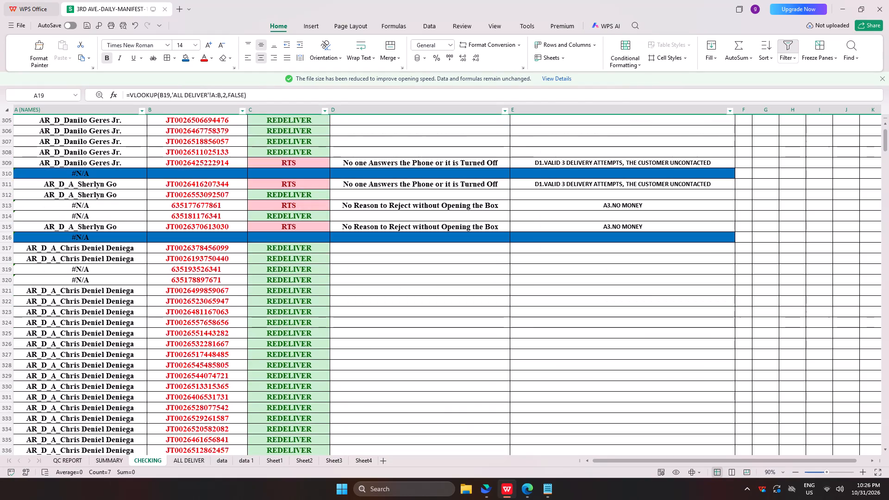
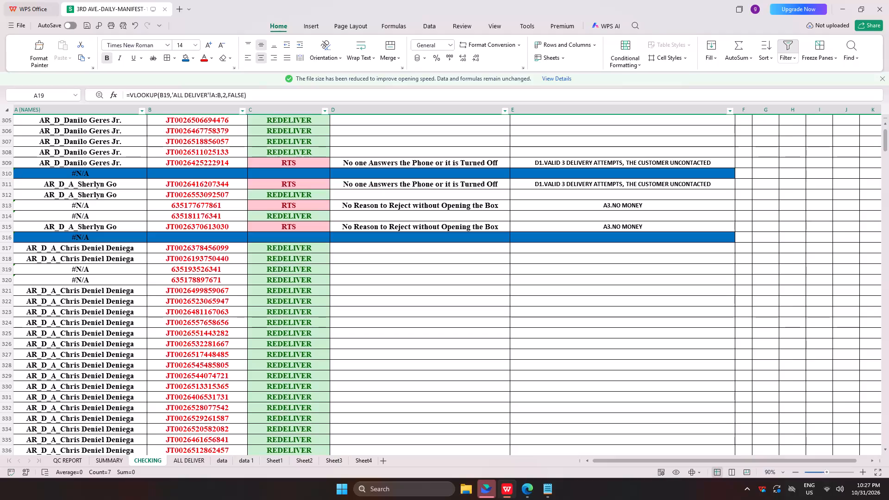
click(521, 486)
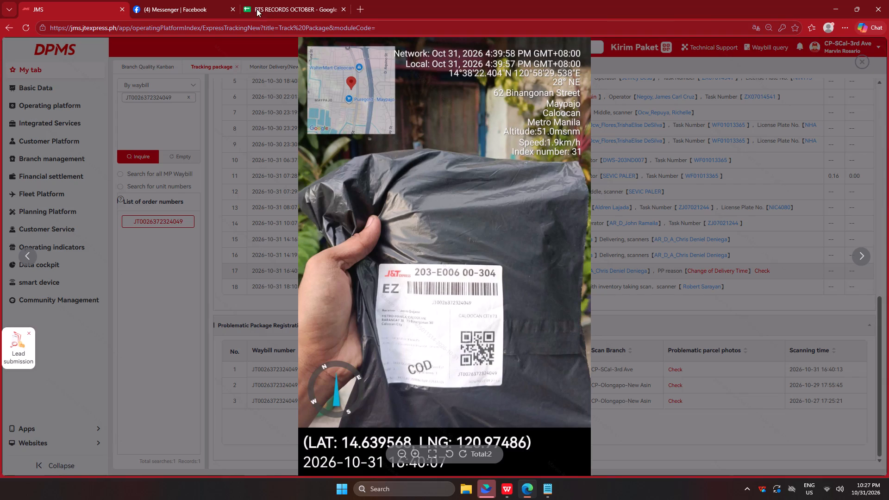
click(304, 0)
click(61, 225)
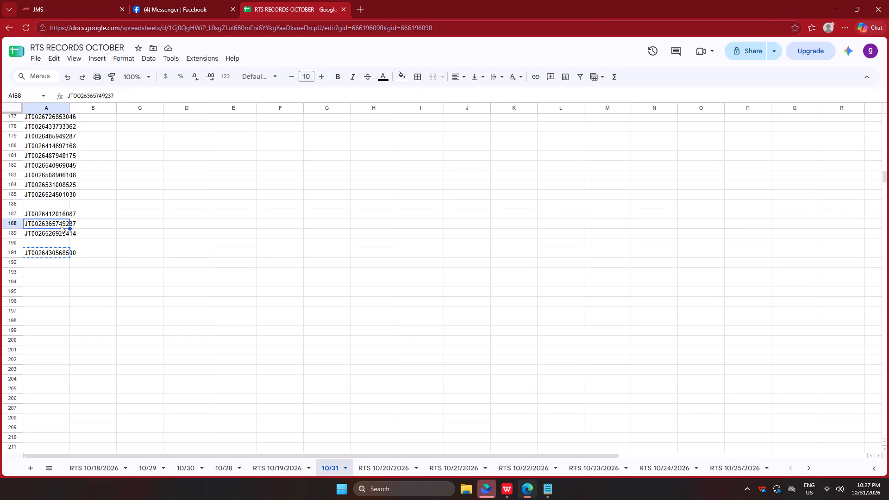
key(ctrl+x)
click(54, 257)
key(ctrl+v)
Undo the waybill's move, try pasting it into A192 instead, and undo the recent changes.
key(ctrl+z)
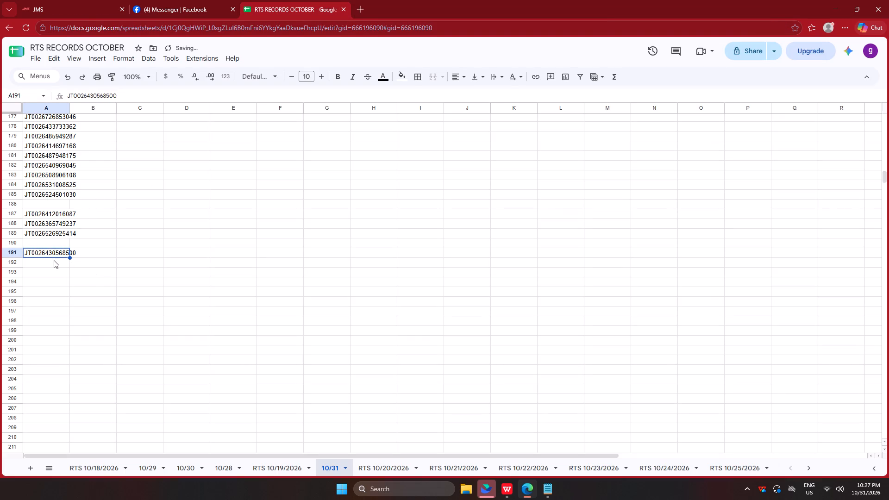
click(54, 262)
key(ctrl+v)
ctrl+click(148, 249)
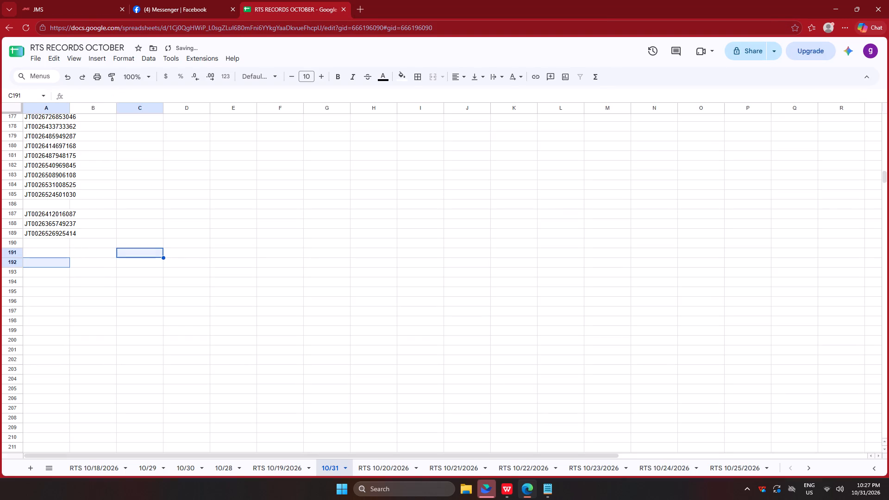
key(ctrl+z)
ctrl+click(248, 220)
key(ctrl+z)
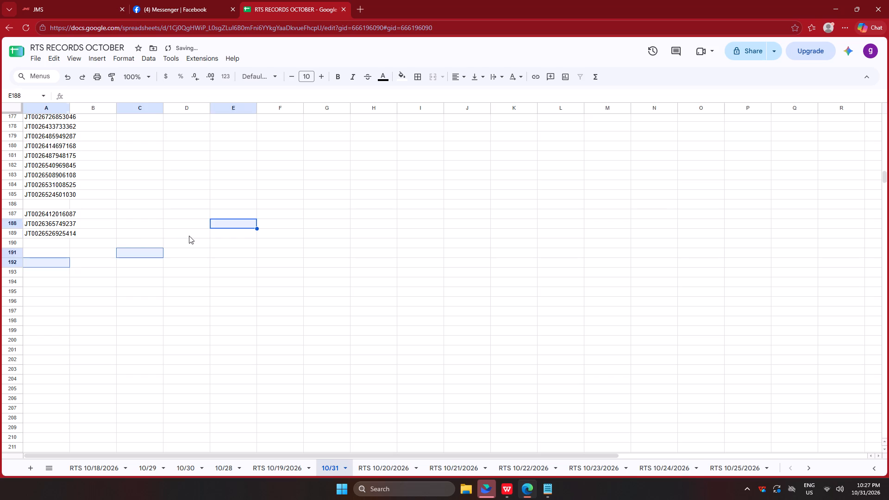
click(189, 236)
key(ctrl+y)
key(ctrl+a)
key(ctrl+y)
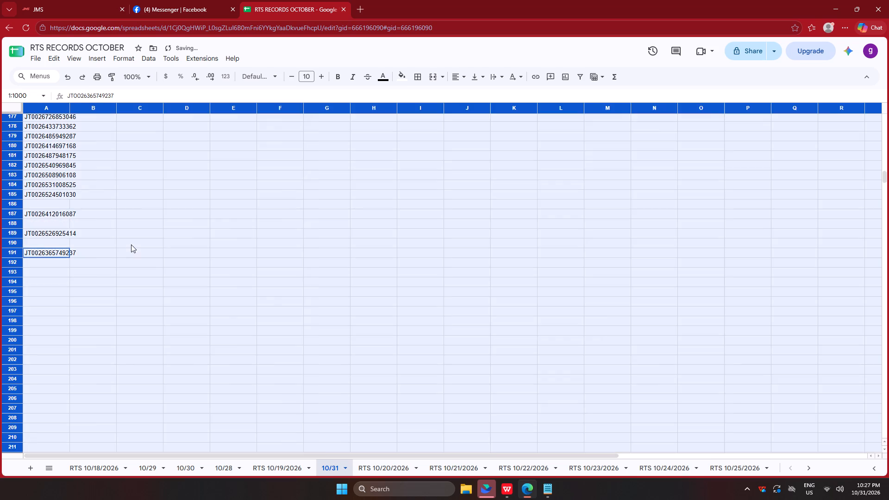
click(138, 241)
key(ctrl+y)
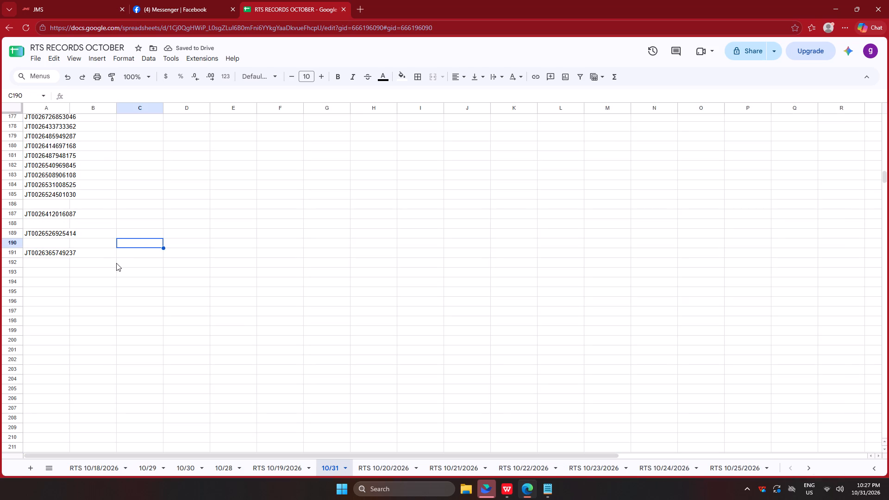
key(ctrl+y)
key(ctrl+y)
click(486, 489)
double_click(294, 426)
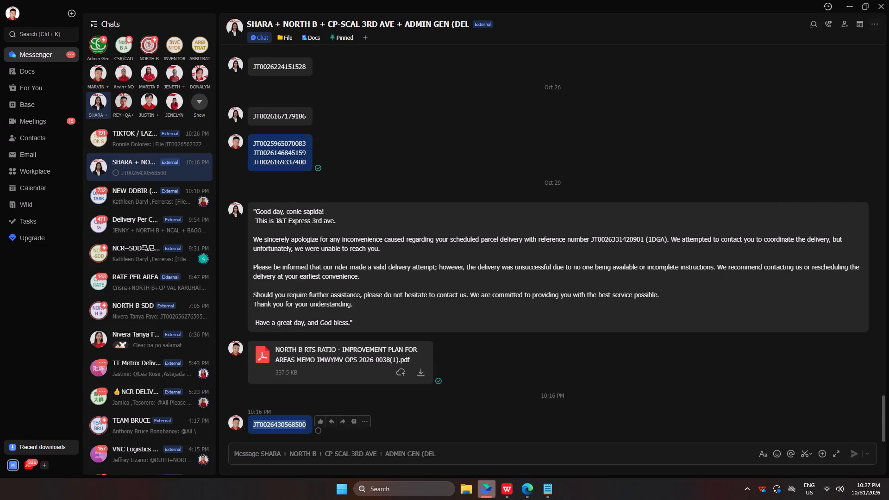
key(ctrl+c)
key(ctrl+c)
key(alt+Tab)
click(62, 265)
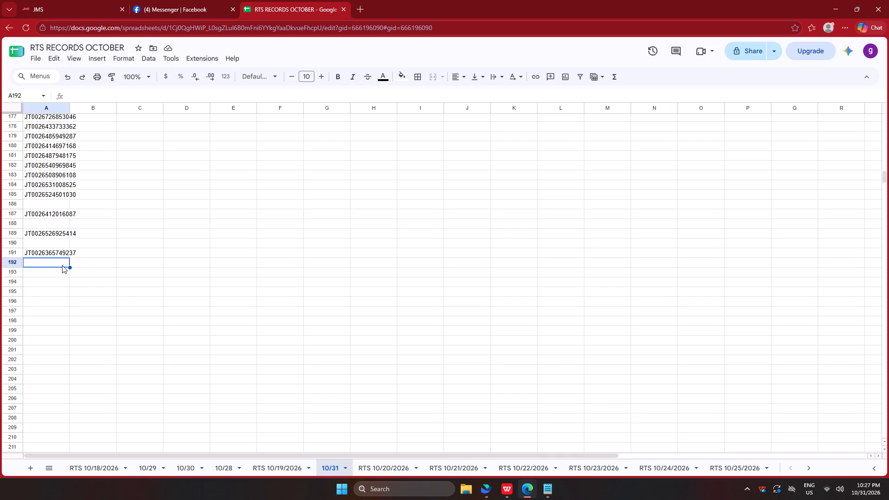
key(ctrl+v)
click(63, 234)
key(ctrl+x)
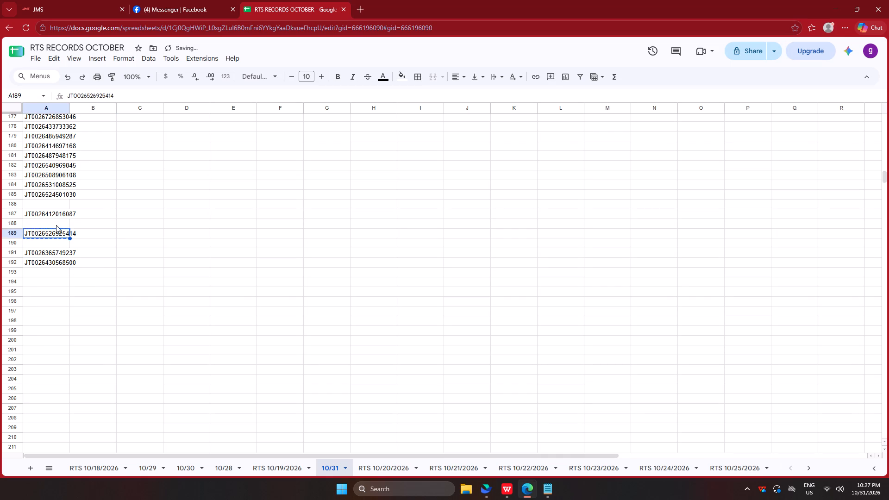
click(56, 225)
key(ctrl+v)
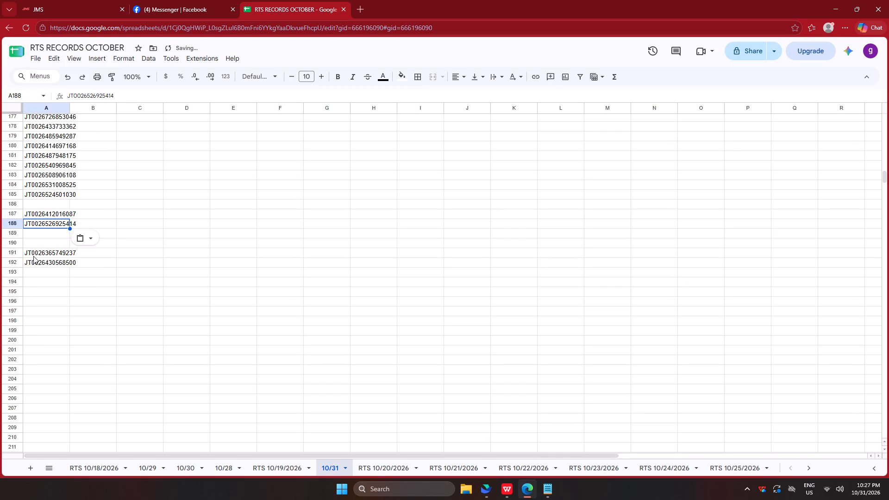
drag(33, 255, 69, 260)
key(ctrl+c)
key(alt+Tab)
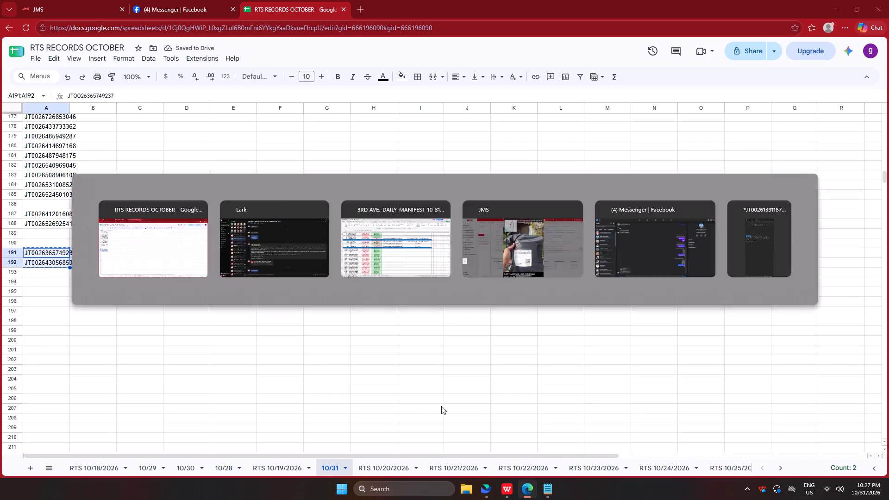
click(364, 420)
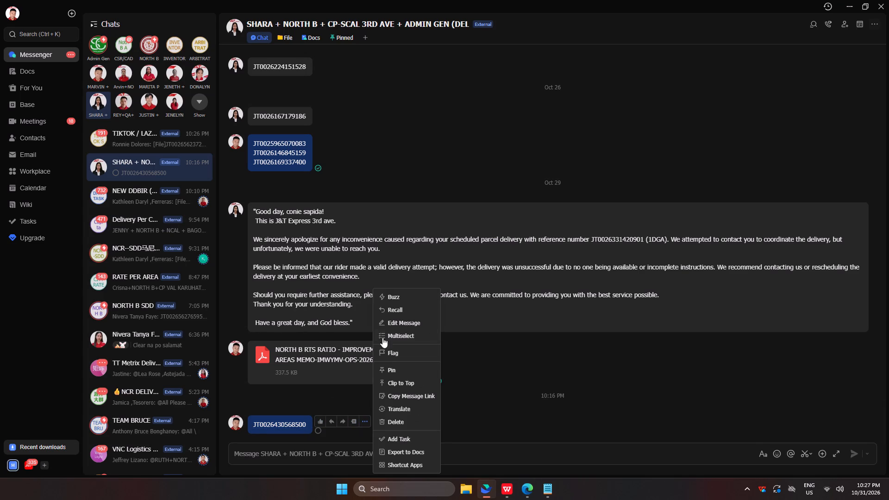
click(404, 319)
key(ctrl+a)
key(ctrl+v)
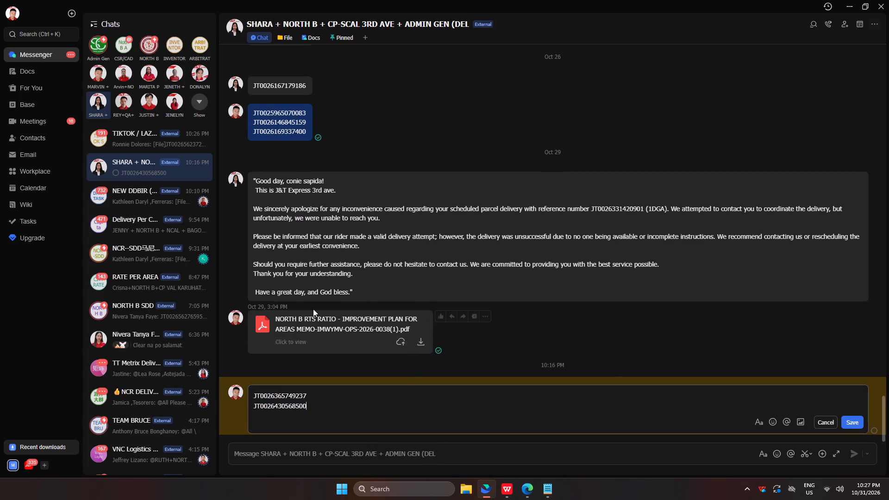
key(Return)
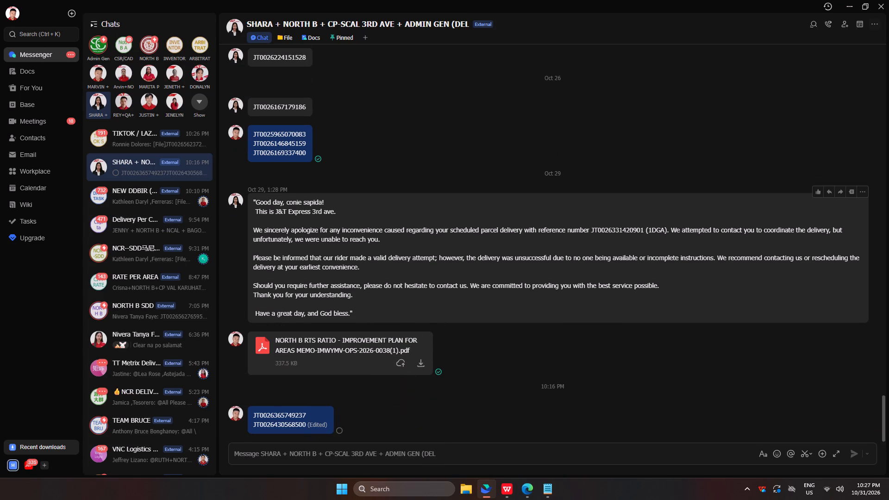
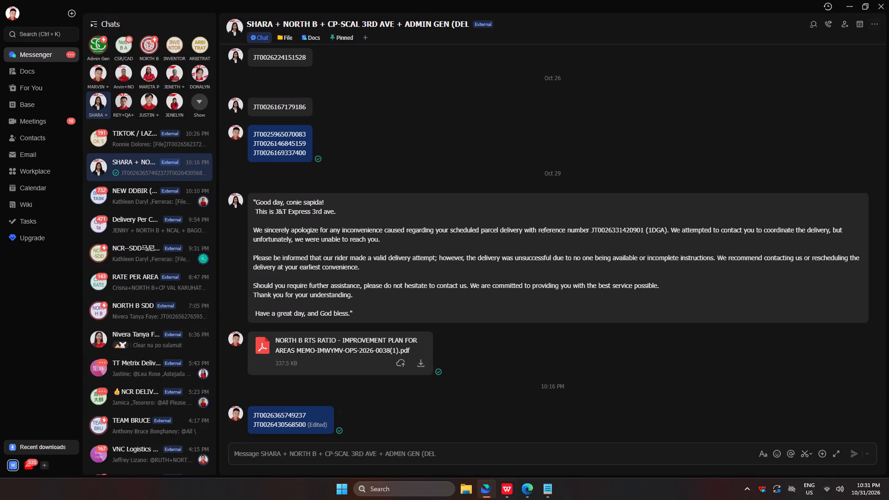
Switch from Lark to JMS in the browser and start a new Return/Forward application in Return management.
click(521, 493)
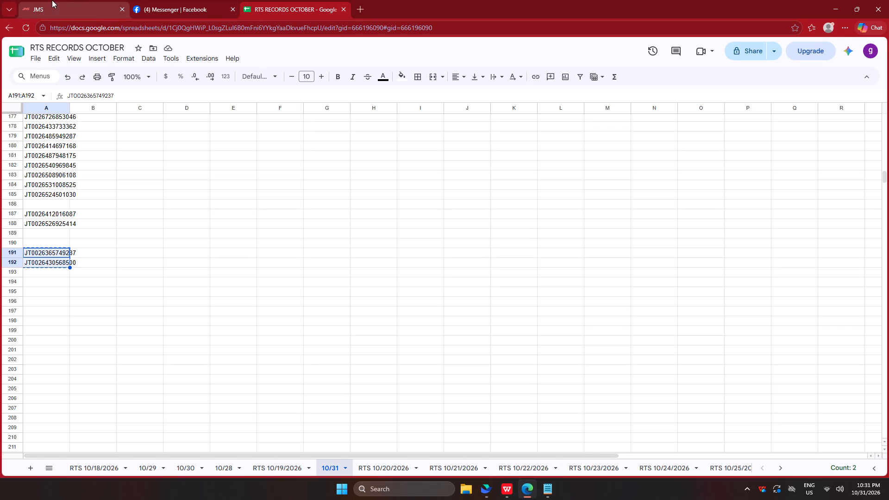
click(52, 0)
key(Escape)
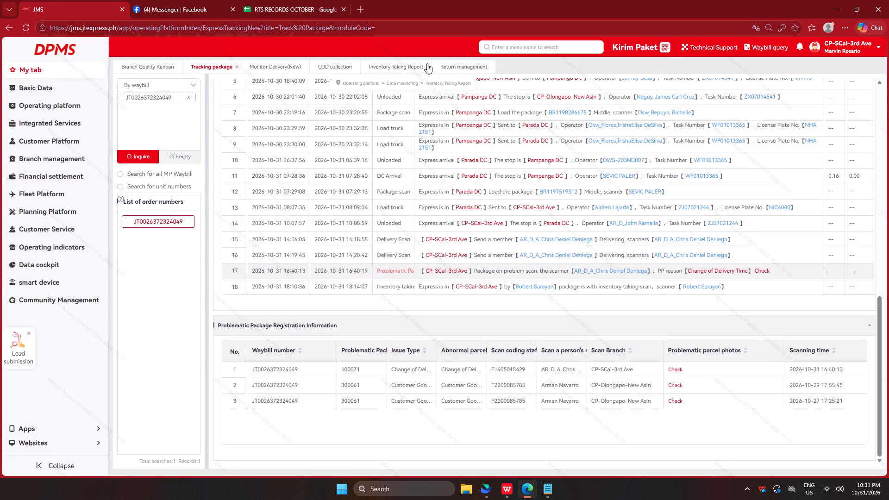
click(451, 67)
click(161, 83)
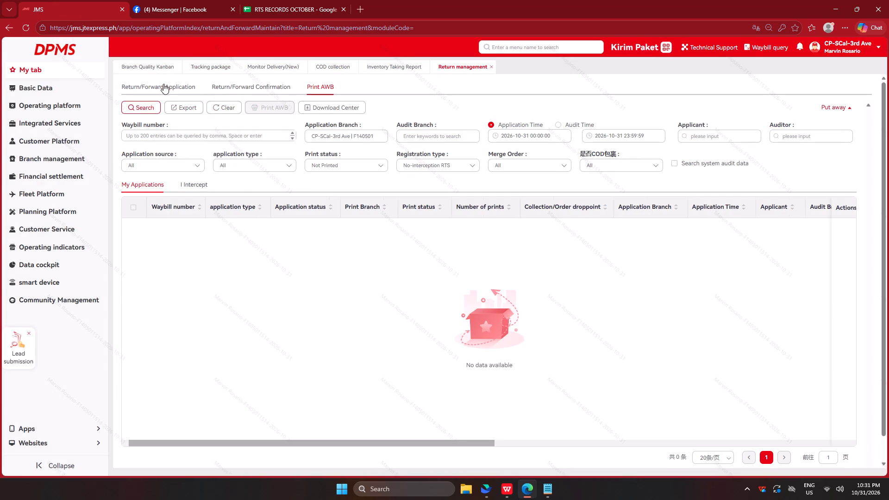
click(282, 109)
click(176, 121)
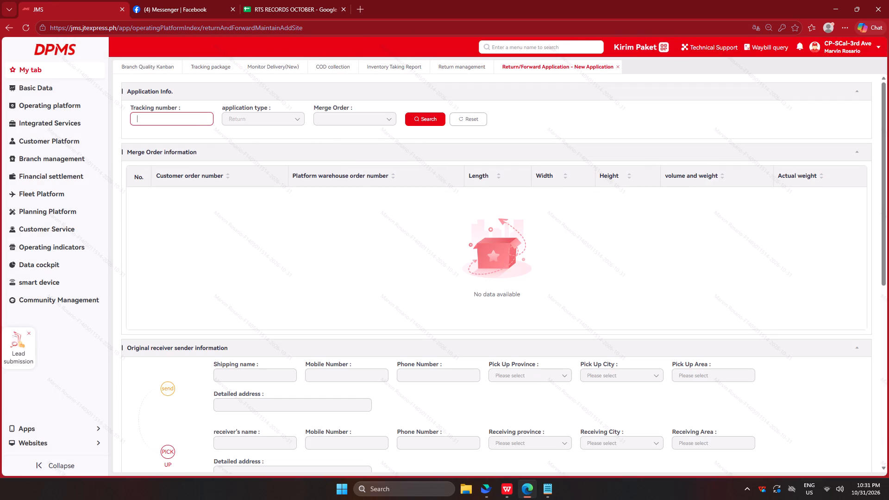
click(213, 63)
click(176, 152)
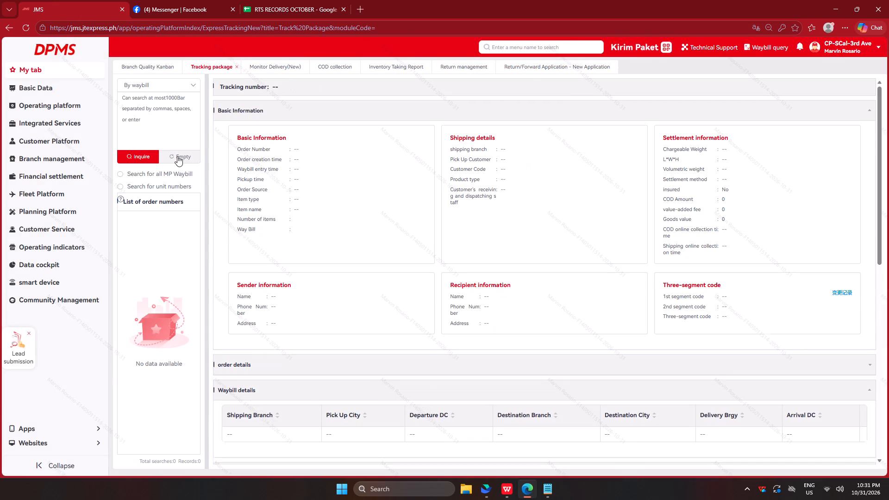
click(177, 156)
click(176, 125)
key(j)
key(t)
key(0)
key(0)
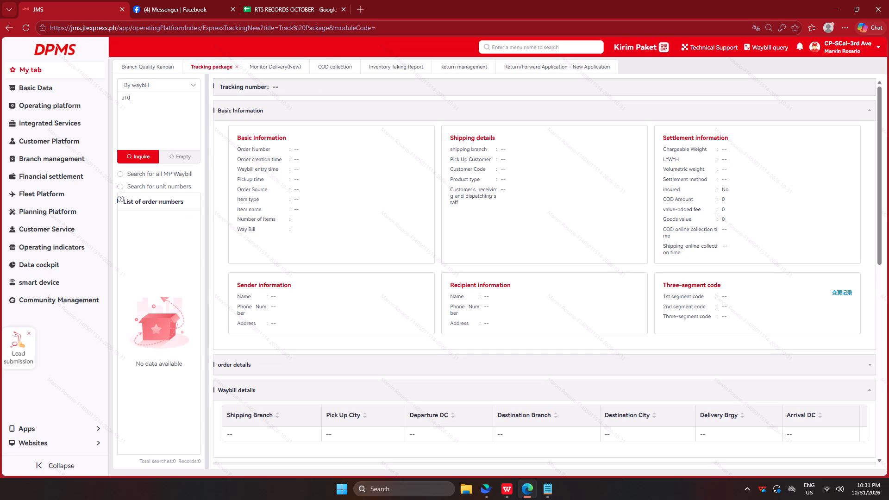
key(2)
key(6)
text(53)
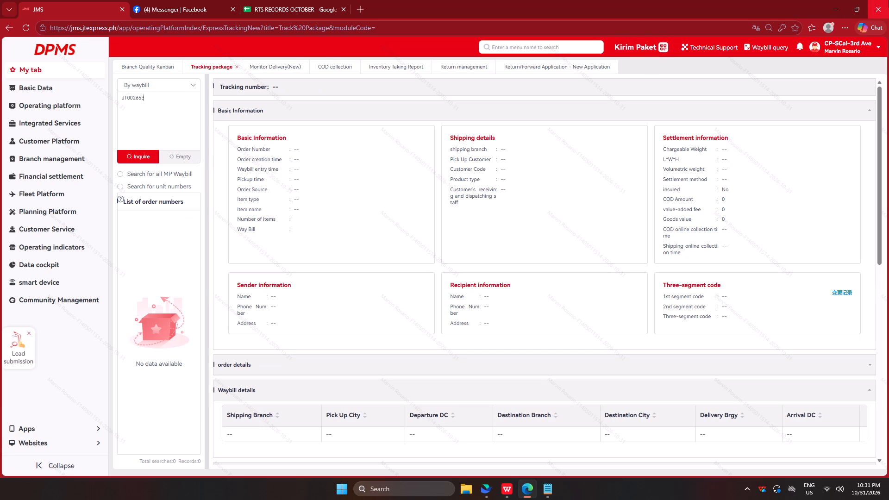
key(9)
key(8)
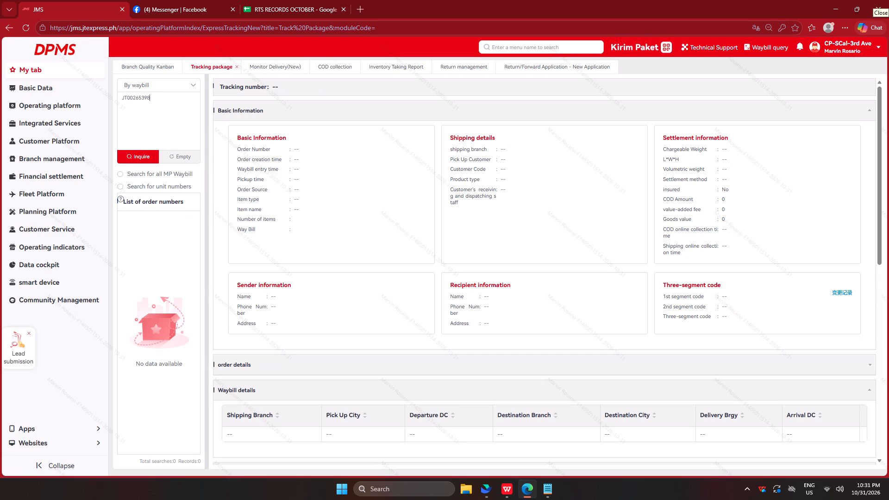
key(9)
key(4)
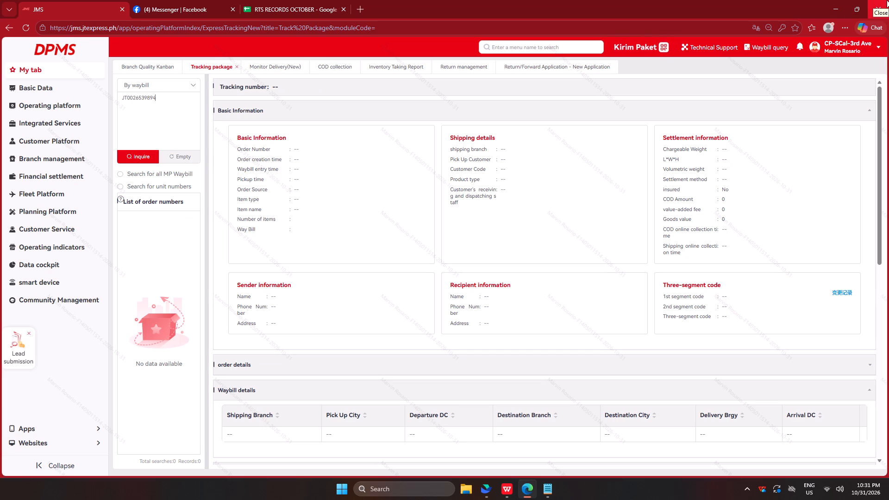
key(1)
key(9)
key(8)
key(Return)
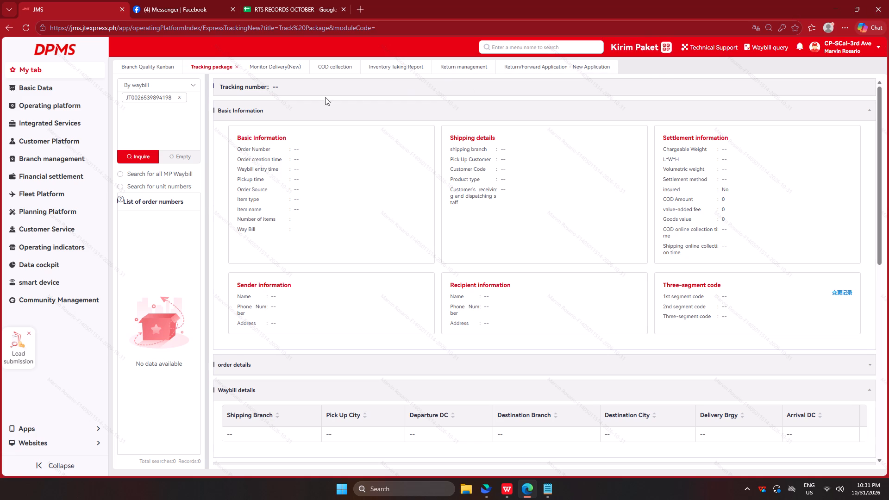
click(140, 159)
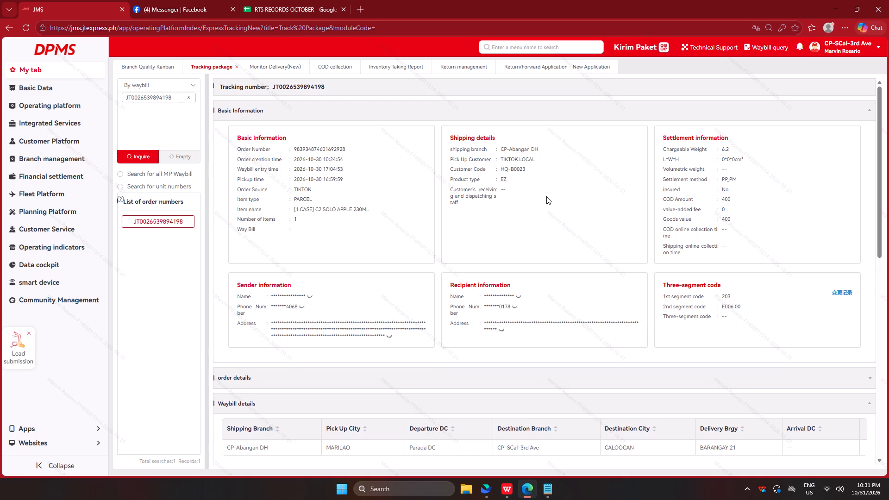
double_click(165, 225)
key(ctrl+c)
key(ctrl+c)
scroll(424, 267, down, 8)
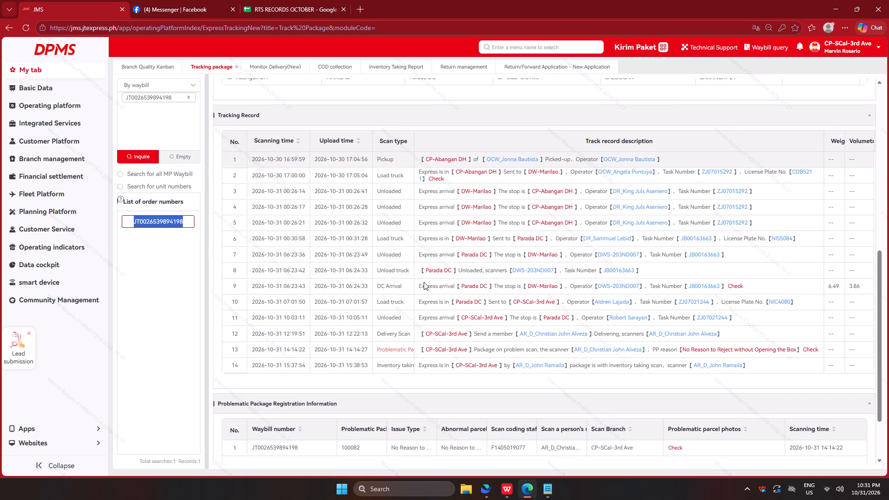
click(563, 65)
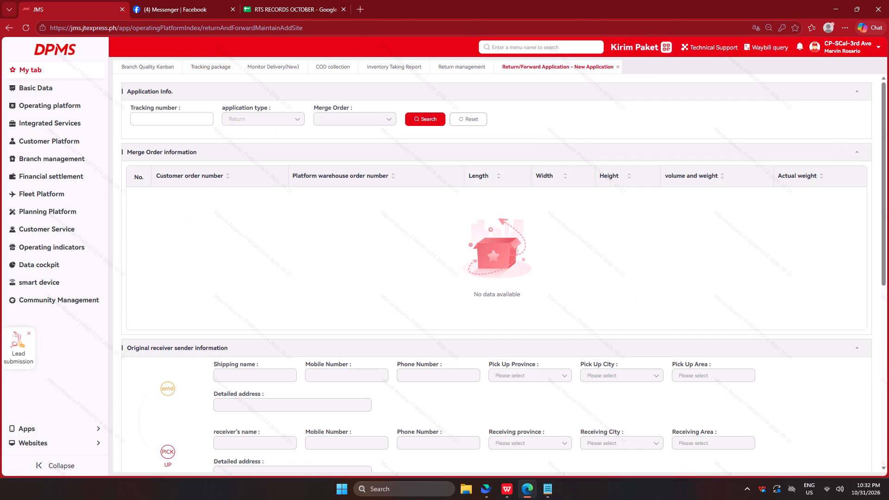
click(181, 117)
key(ctrl+v)
click(424, 119)
Save the middle problematic parcel photo showing the labelled package and upload it as the return application's picture.
click(428, 148)
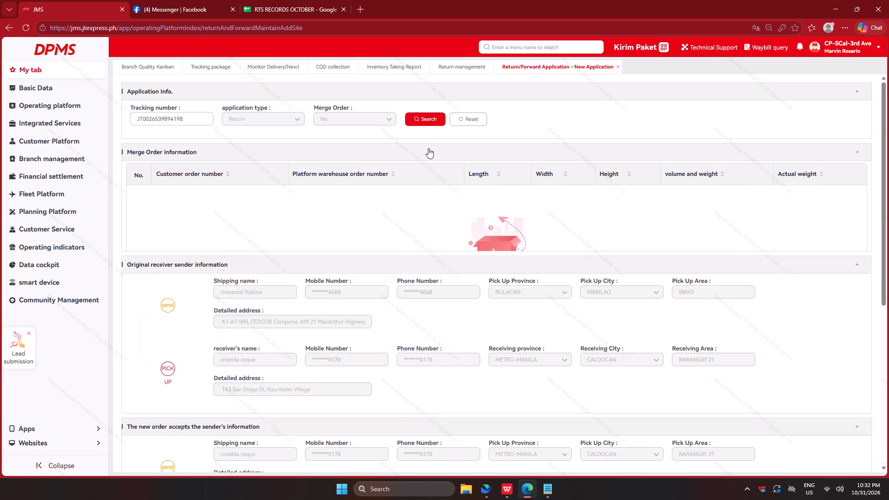
click(422, 167)
click(416, 196)
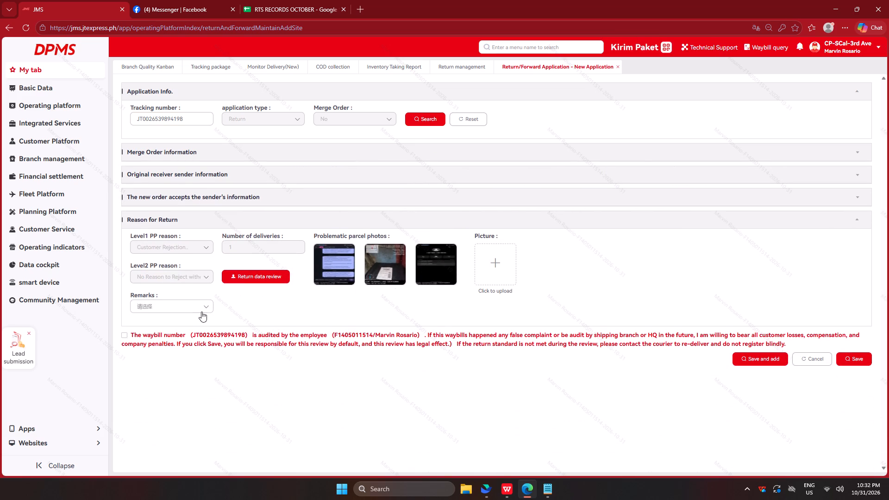
click(382, 279)
right_click(390, 197)
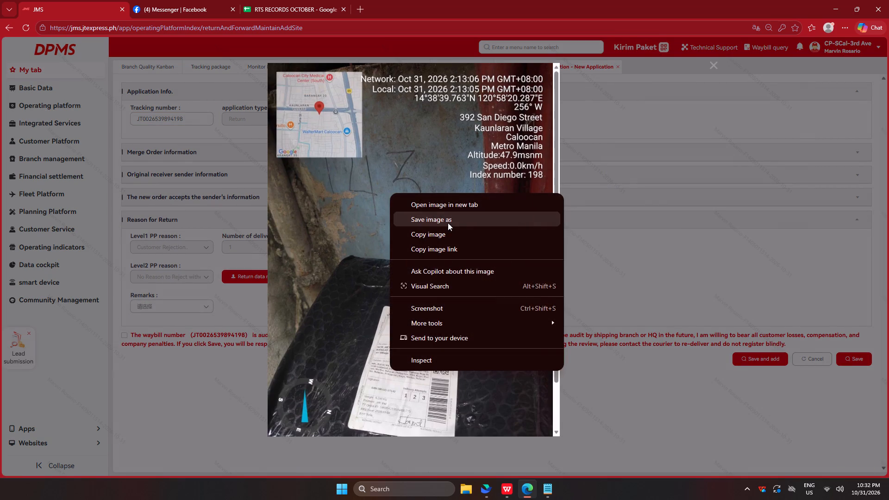
click(448, 222)
key(Return)
click(608, 283)
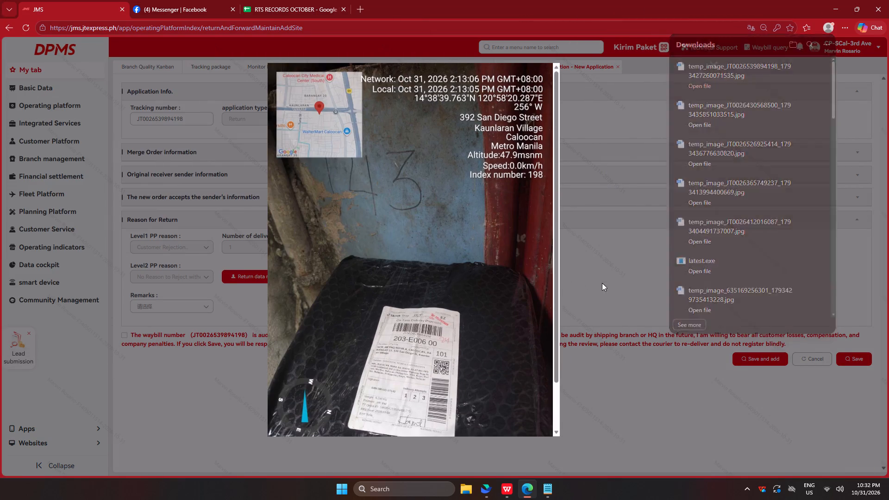
click(508, 270)
double_click(103, 103)
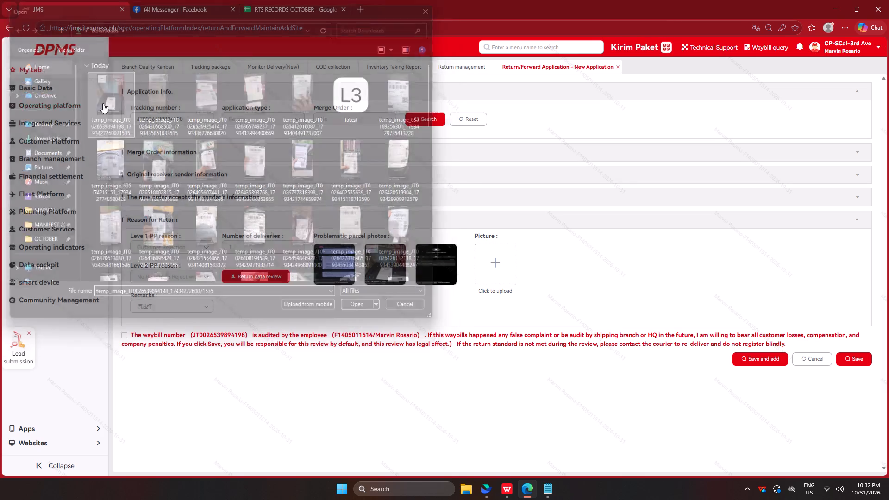
Set the return remarks to the customer-initiated cancel option, accept the audit declaration, and save the application with Save and add.
click(167, 304)
click(175, 328)
click(175, 342)
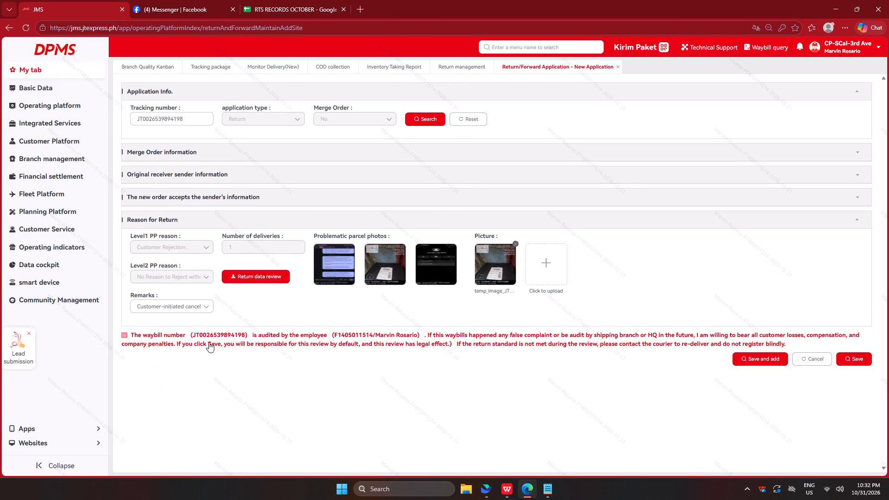
click(760, 362)
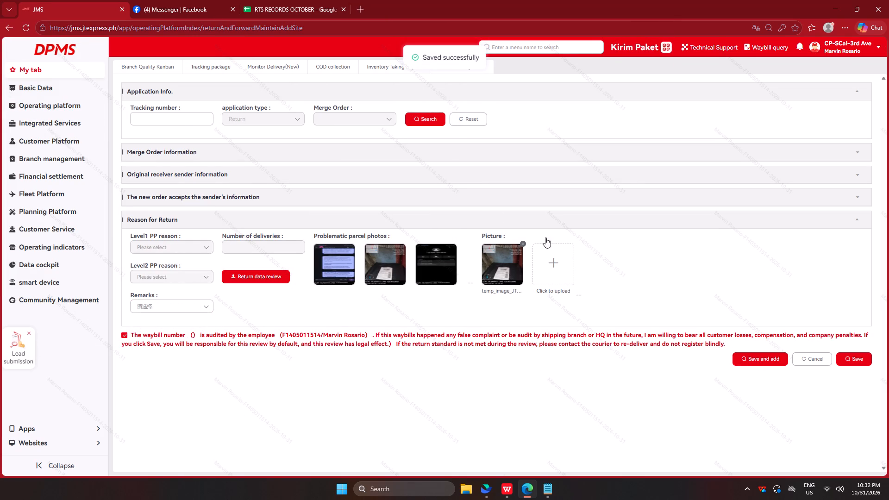
click(475, 72)
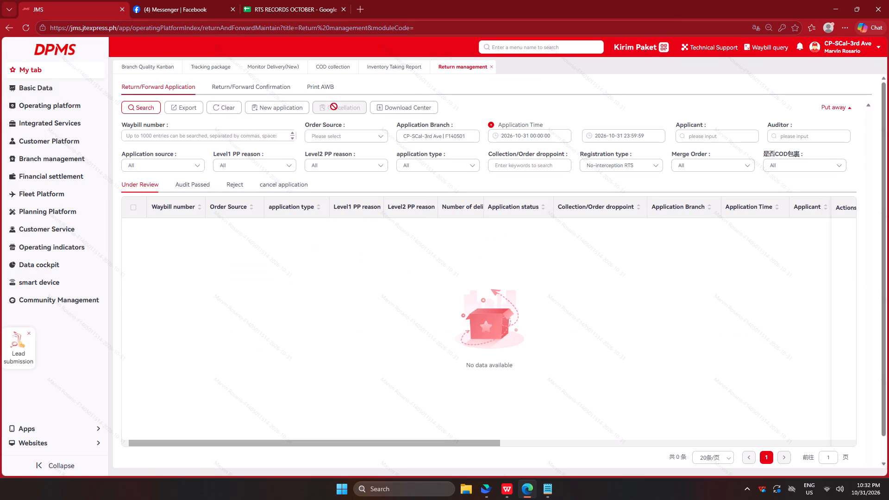
click(321, 84)
click(144, 112)
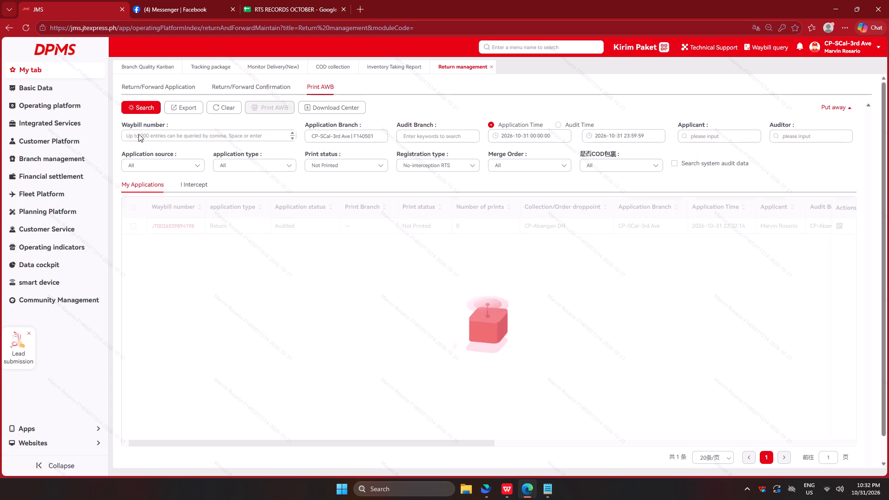
click(134, 207)
click(133, 207)
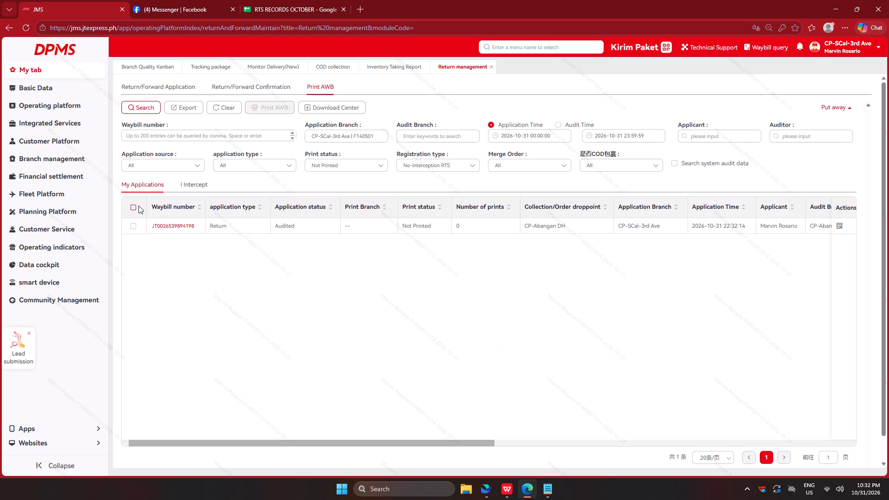
click(135, 208)
click(273, 108)
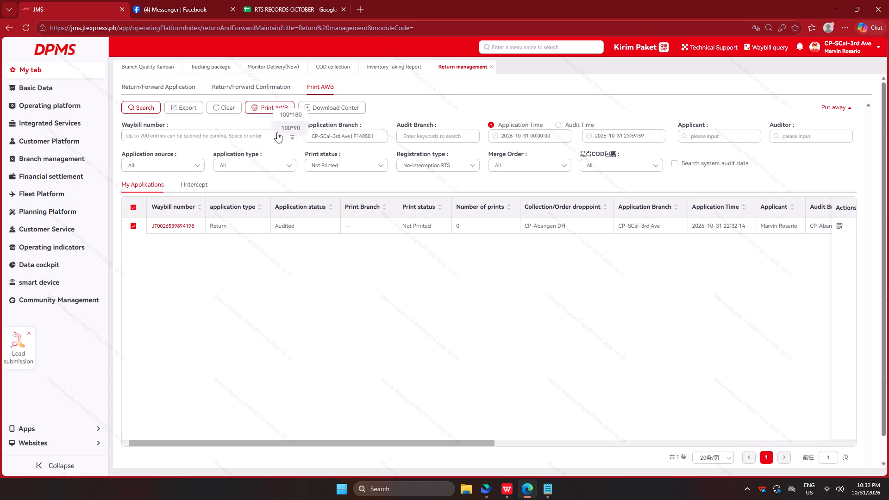
click(289, 127)
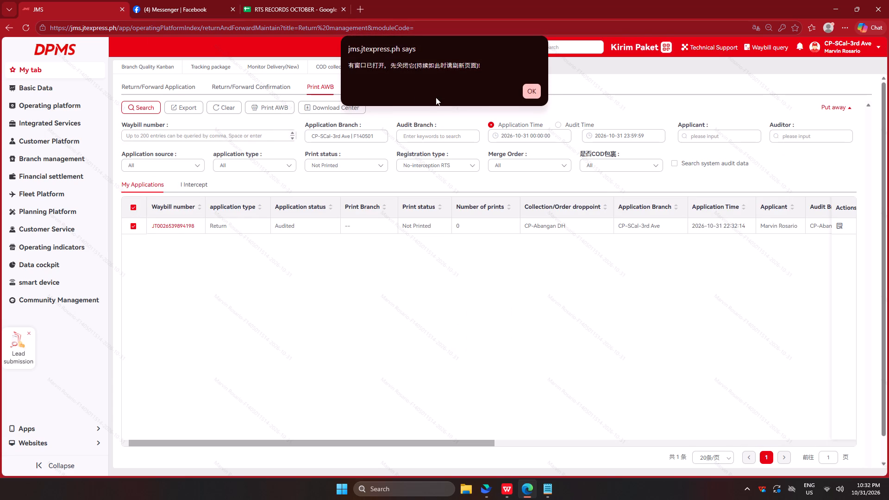
click(533, 93)
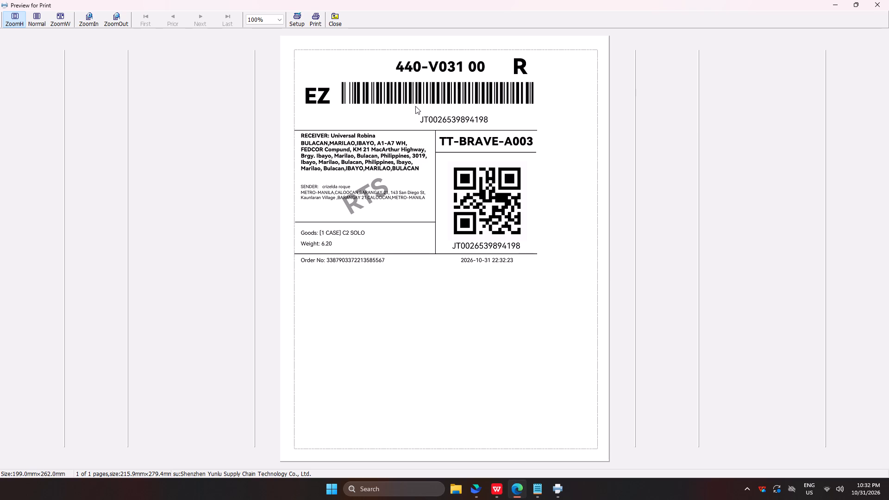
click(318, 15)
click(401, 152)
click(409, 144)
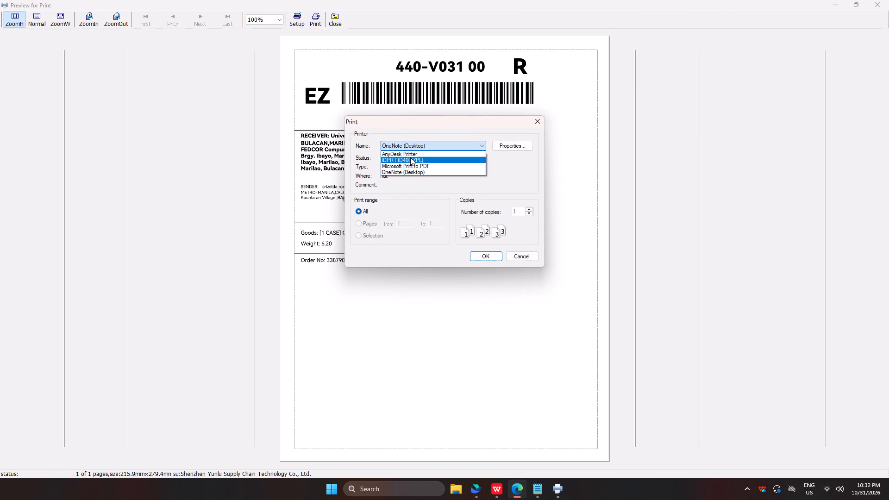
click(410, 159)
click(484, 254)
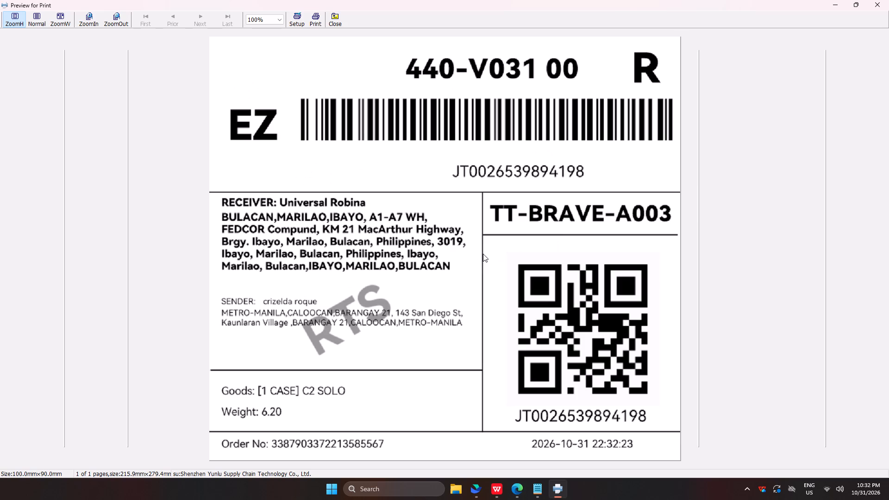
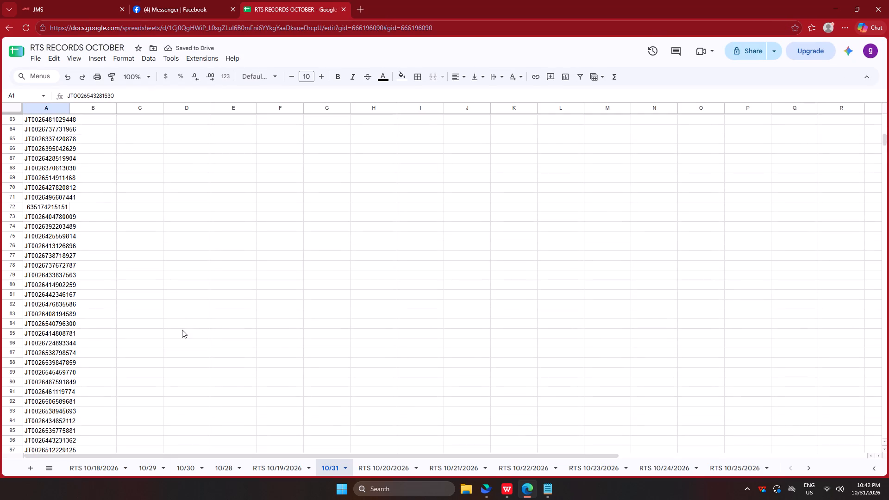
Move the 10/31 sheet of RTS RECORDS OCTOBER from after RTS 10/19/2026 to between RTS 10/26/2026 and RTS 10/27/2026.
scroll(182, 330, down, 8)
drag(325, 471, 358, 469)
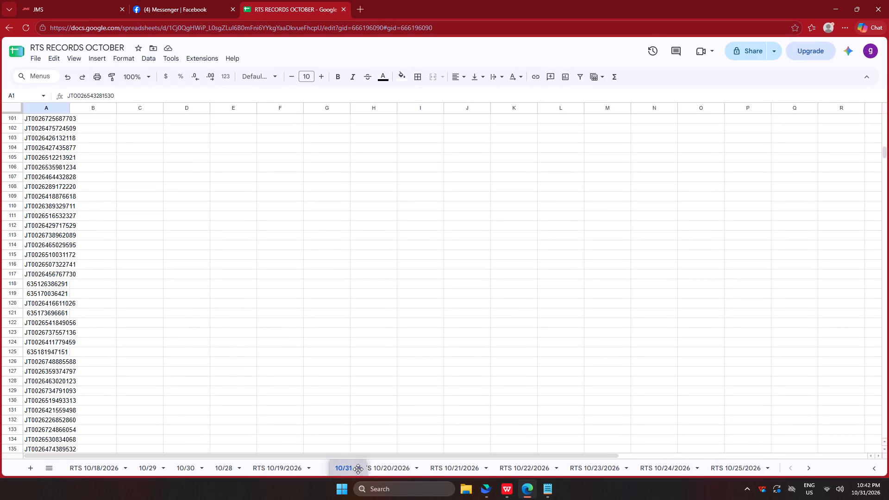
drag(358, 469, 876, 487)
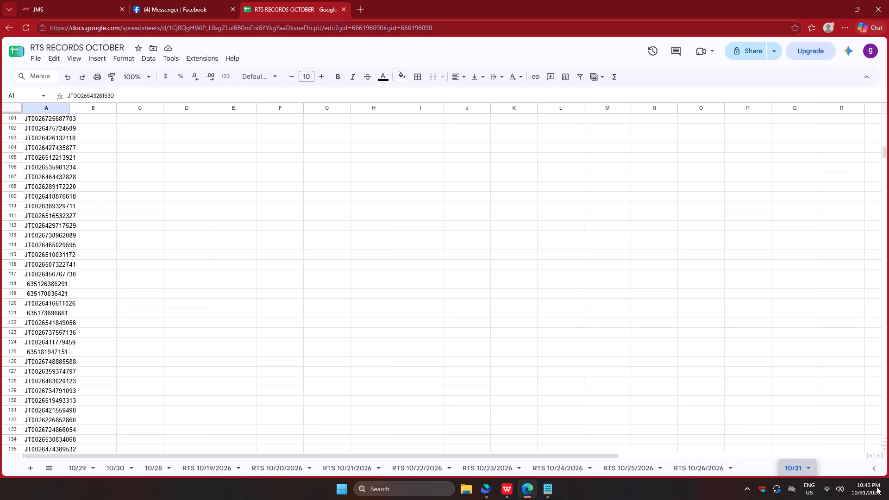
drag(876, 487, 833, 495)
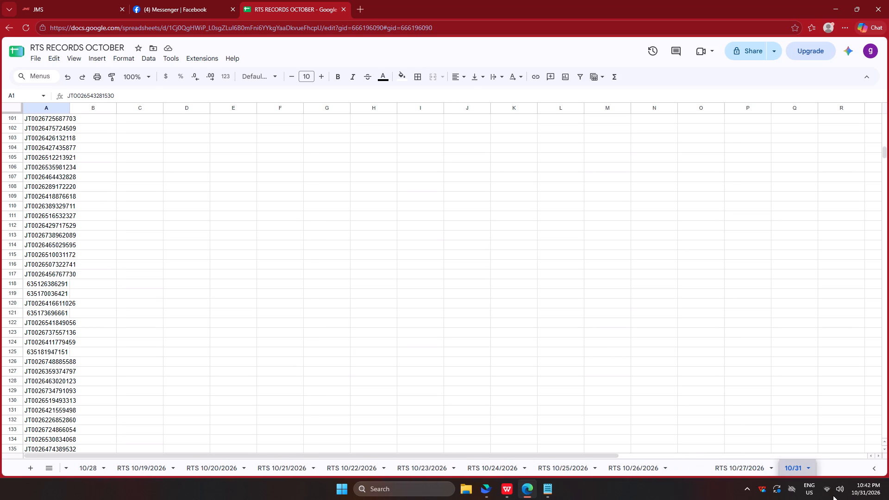
drag(833, 495, 834, 495)
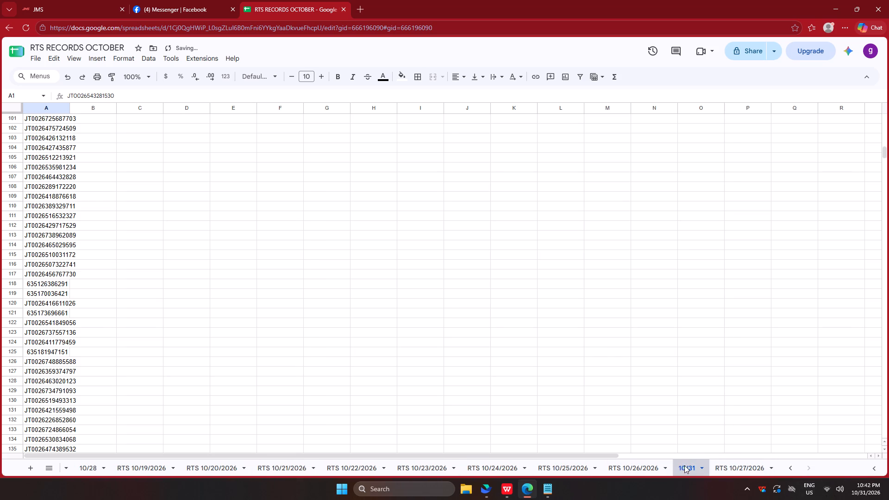
Reorder the October sheets so that 10/28, 10/29, 10/30 and 10/31 follow RTS 10/27/2026 in date order.
drag(685, 465, 800, 464)
drag(90, 472, 712, 477)
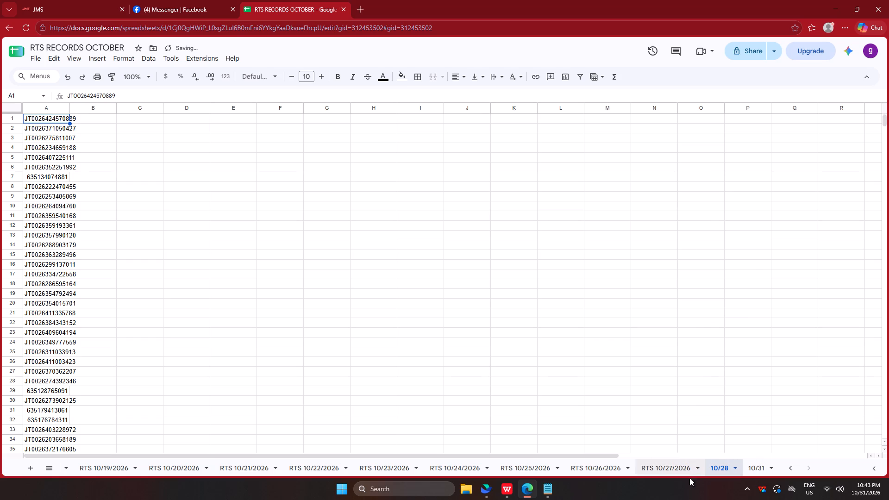
click(67, 469)
drag(76, 467, 739, 467)
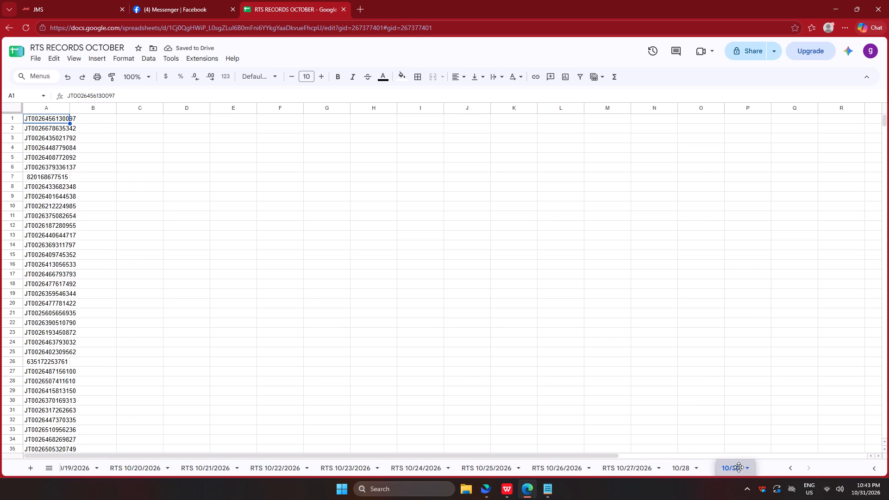
drag(739, 467, 738, 467)
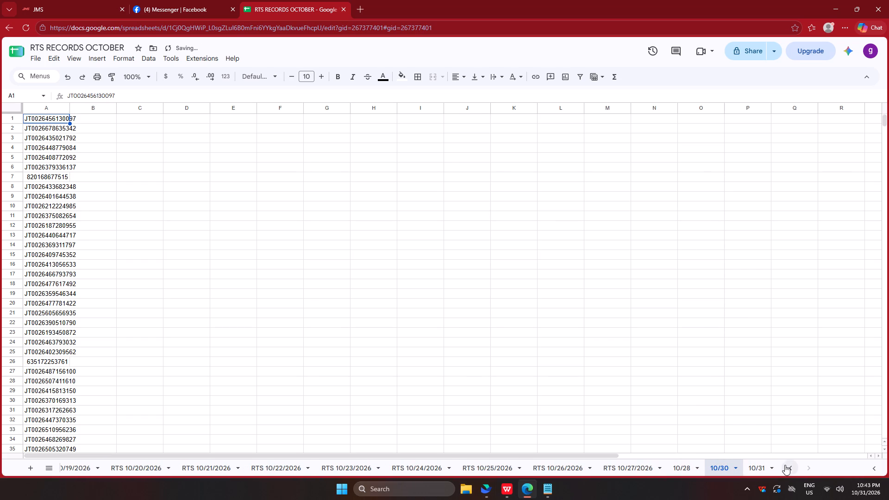
click(790, 467)
click(792, 467)
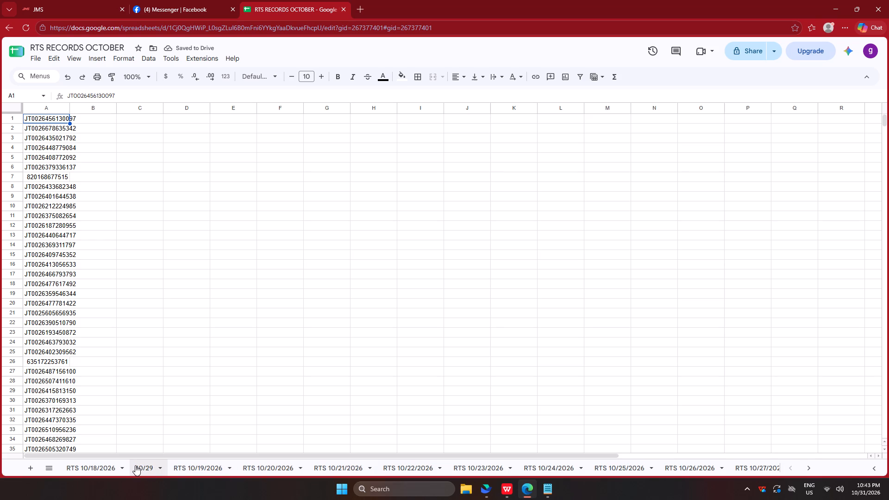
drag(135, 465, 888, 481)
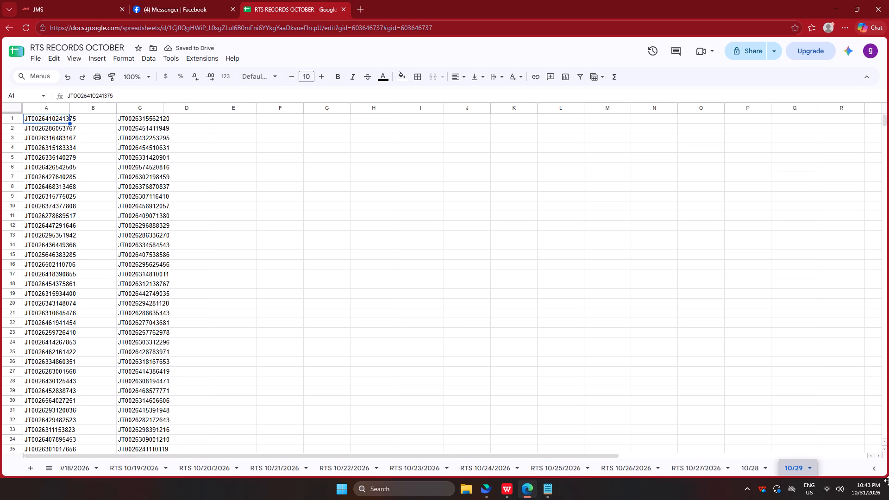
drag(888, 481, 888, 489)
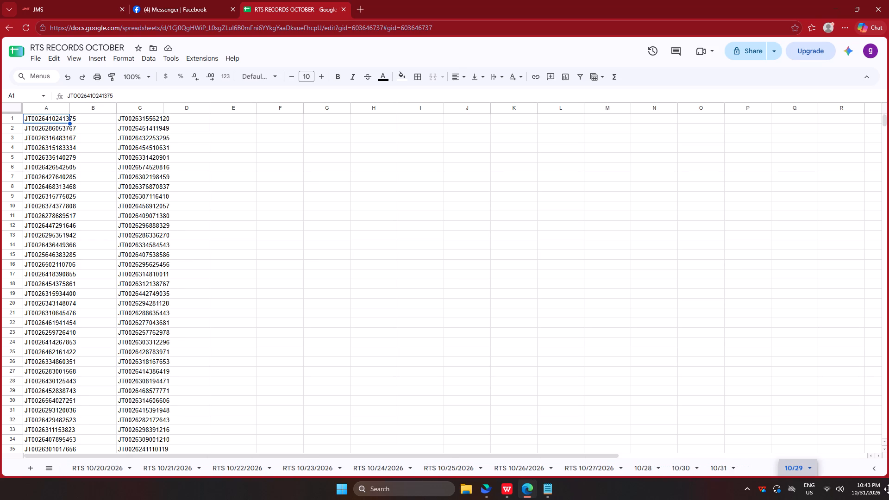
drag(888, 489, 674, 479)
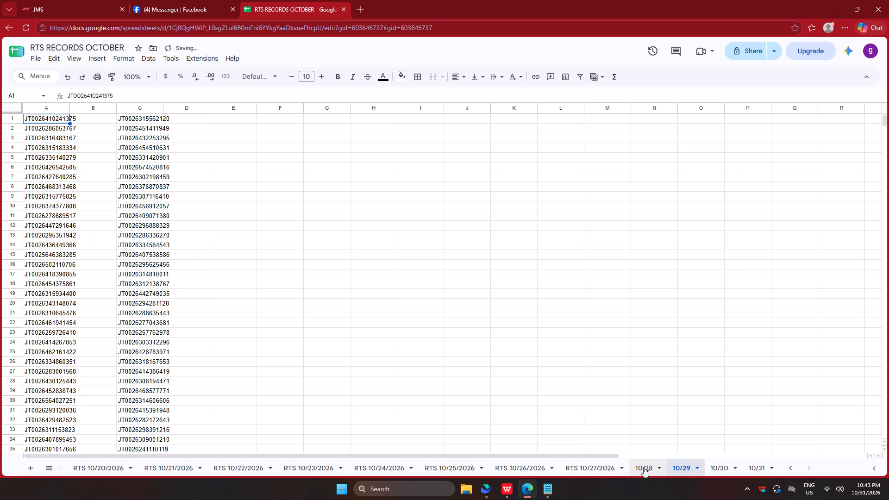
Rename the 10/28 sheet as RTS 10/28/2026.
right_click(644, 467)
click(651, 351)
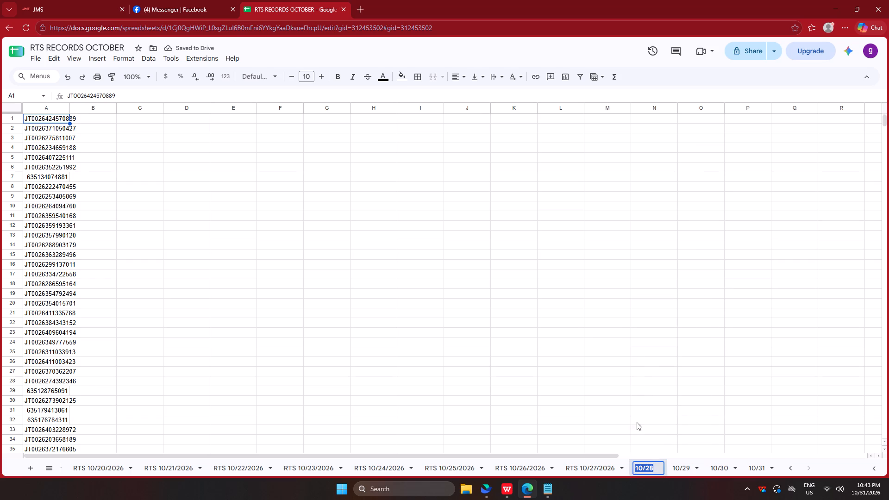
click(635, 465)
key(r)
text(RTS)
key(space)
key(Right)
key(Right)
key(Right)
key(Right)
key(Right)
key(Right)
key(Right)
key(Right)
key(Right)
key(Right)
key(Right)
key(Right)
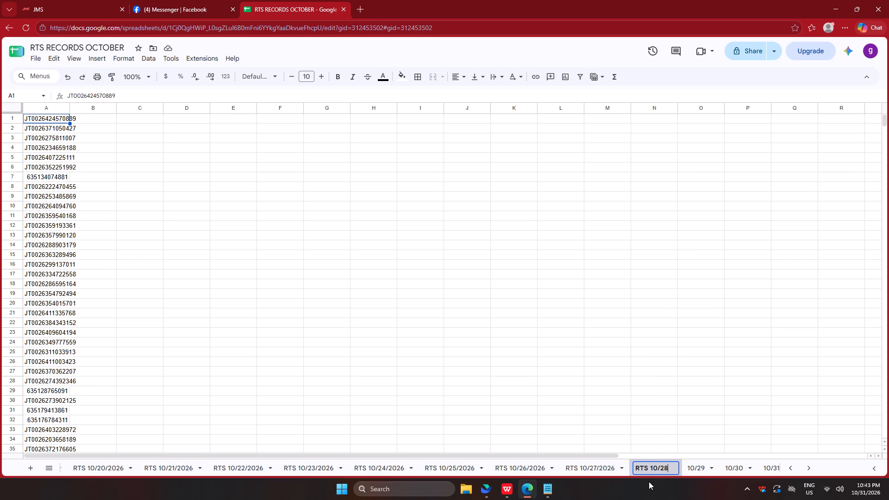
text(/2026)
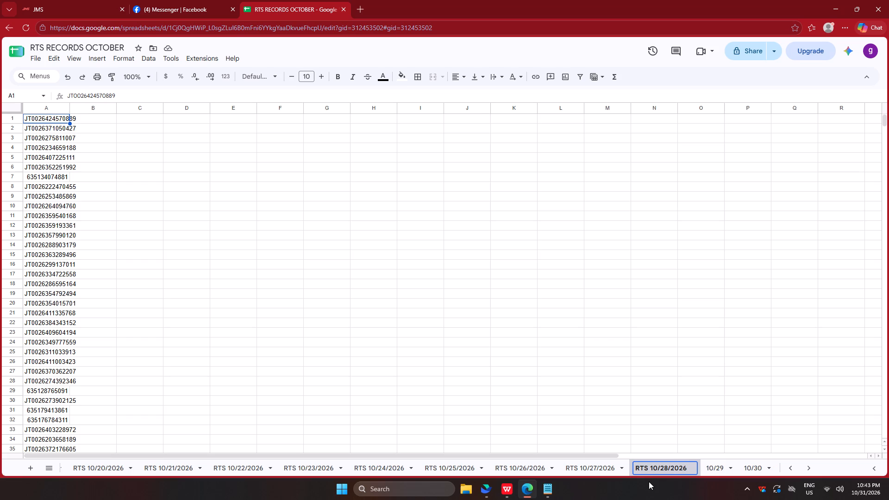
Copy the RTS 10/28/2026 sheet name and reuse it to rename the 10/29 sheet as RTS 10/29/2026.
drag(690, 470, 687, 470)
drag(687, 470, 614, 468)
key(ctrl+c)
key(ctrl+c)
key(ctrl+c)
right_click(716, 467)
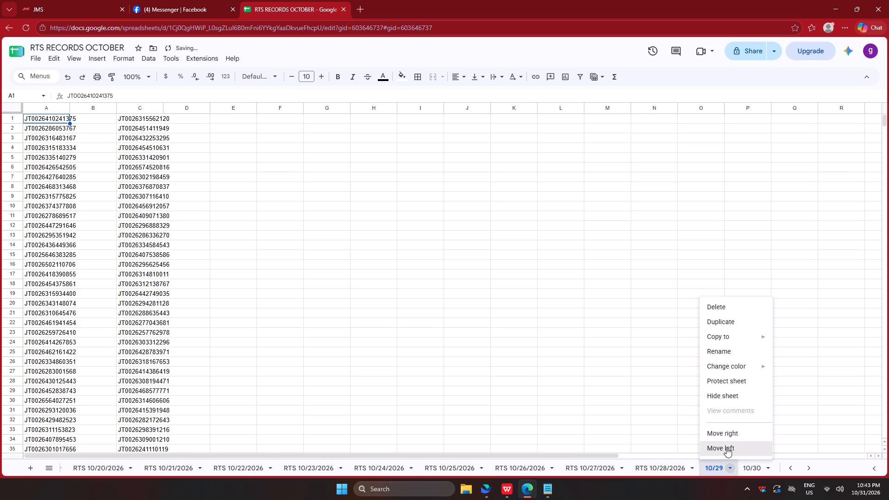
click(723, 350)
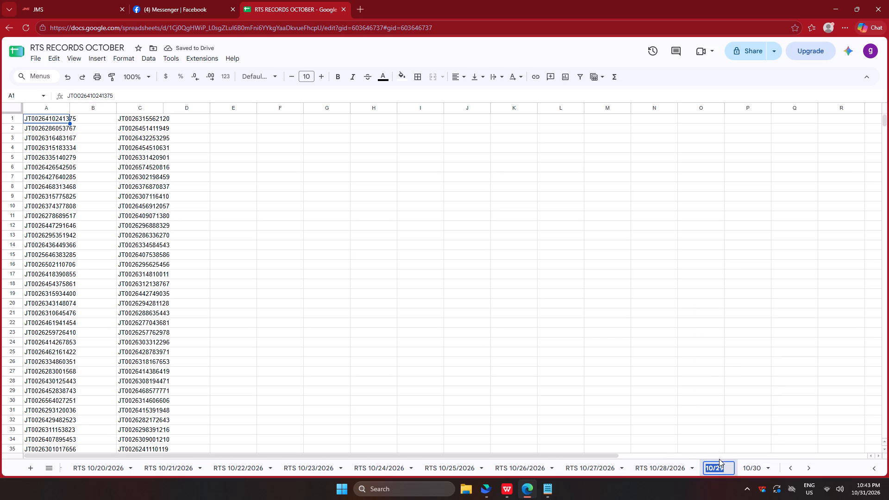
key(ctrl+v)
click(735, 468)
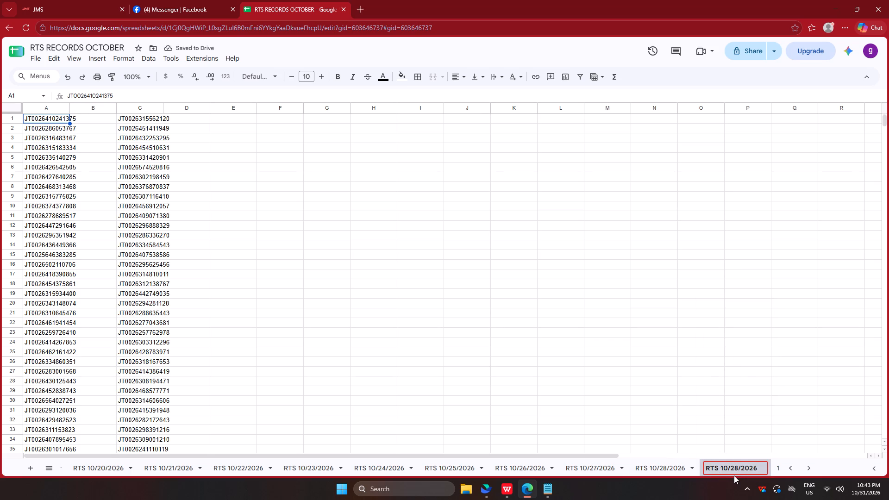
key(Right)
key(BackSpace)
key(9)
click(743, 412)
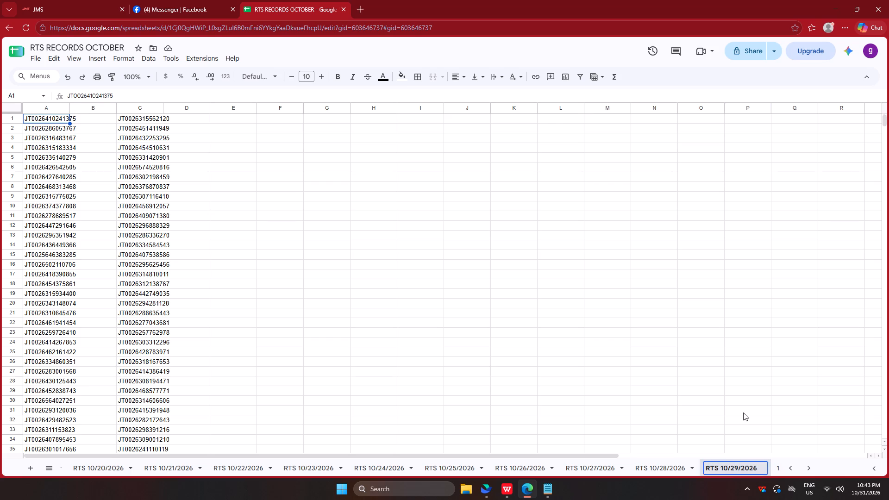
Rename the 10/30 sheet as RTS 10/30/2026, reusing the copied sheet name.
click(808, 473)
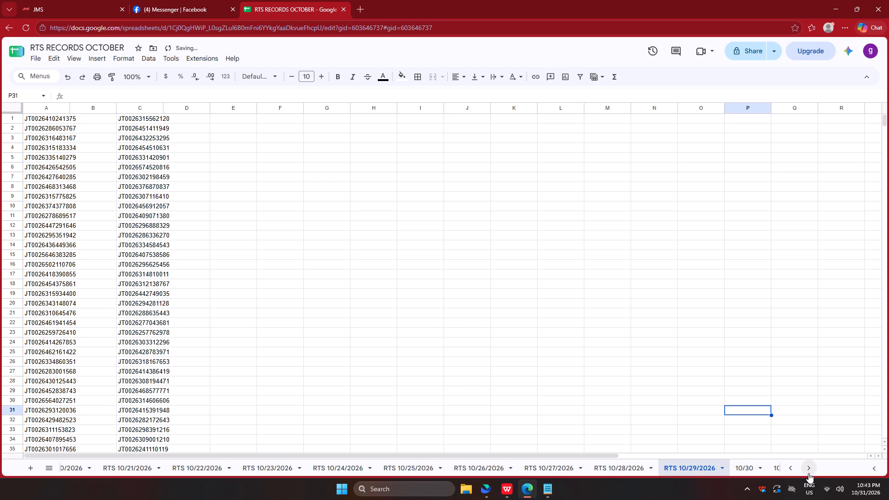
right_click(722, 468)
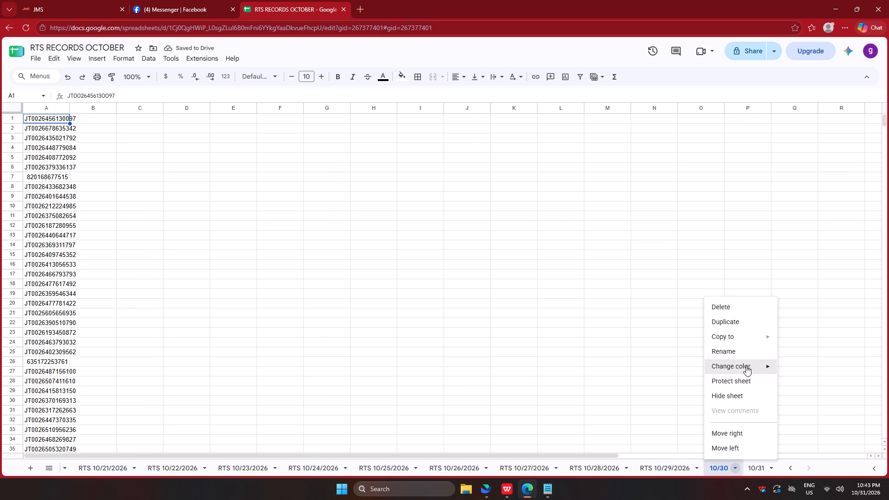
click(737, 351)
key(ctrl+v)
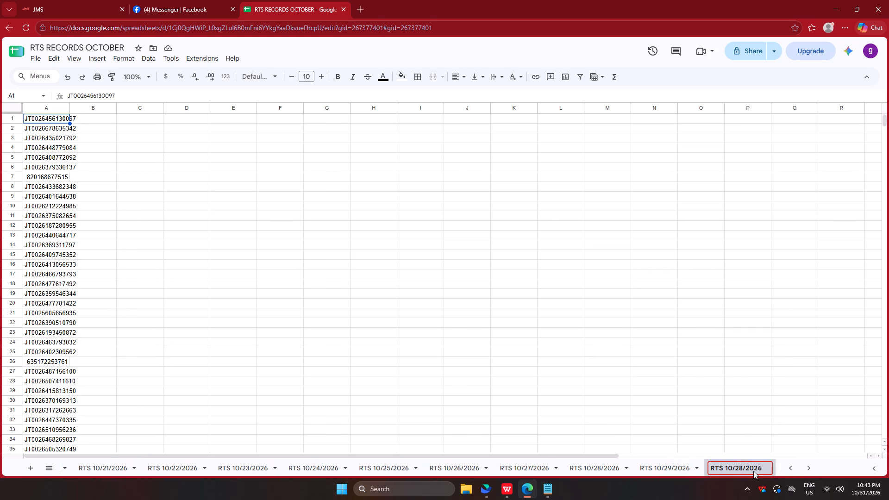
click(743, 467)
key(BackSpace)
key(BackSpace)
text(30)
click(752, 419)
Rename the 10/31 sheet as RTS 10/31/2026, reusing the copied sheet name.
click(813, 466)
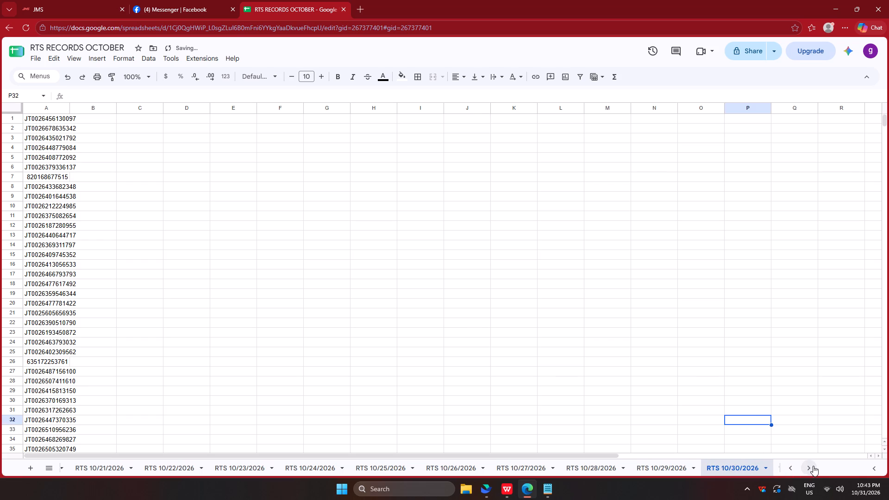
right_click(761, 468)
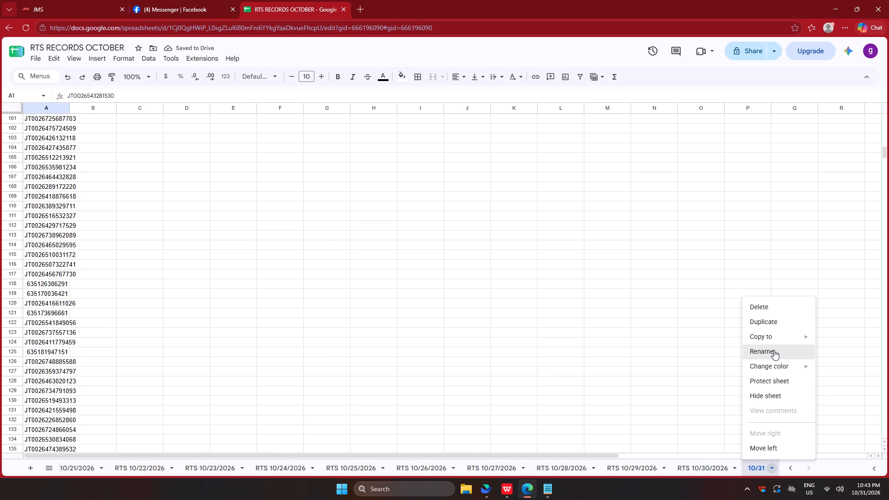
click(774, 350)
key(ctrl+v)
click(759, 468)
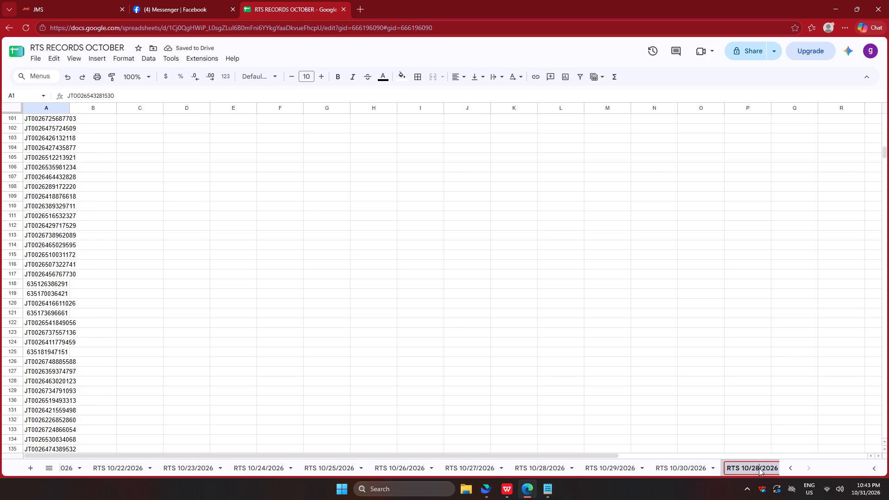
key(BackSpace)
key(BackSpace)
text(31)
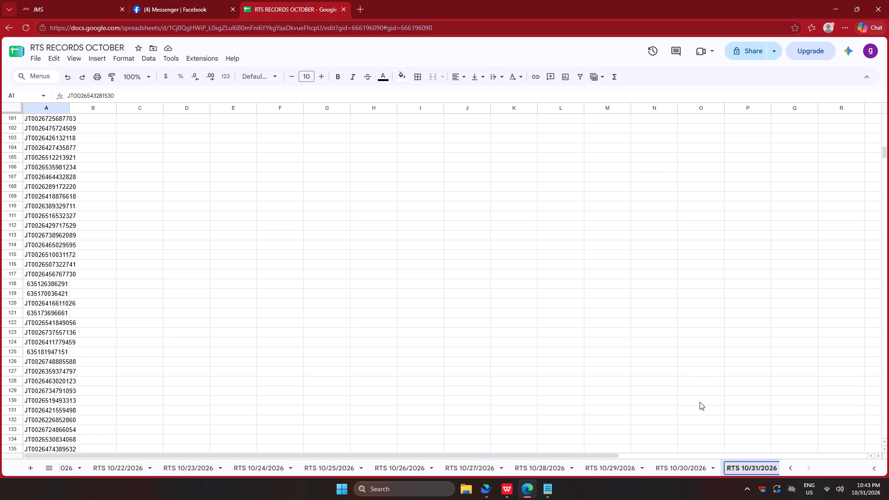
click(699, 401)
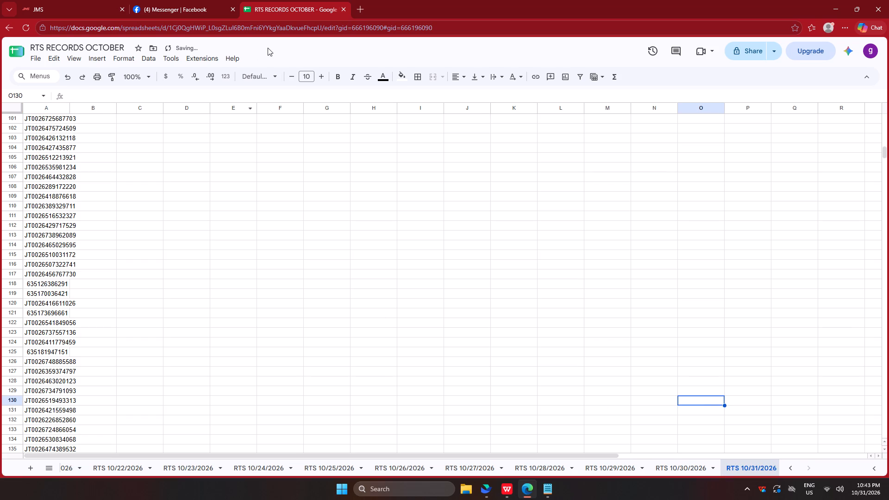
click(754, 468)
scroll(282, 394, down, 20)
scroll(282, 394, down, 7)
scroll(148, 374, up, 16)
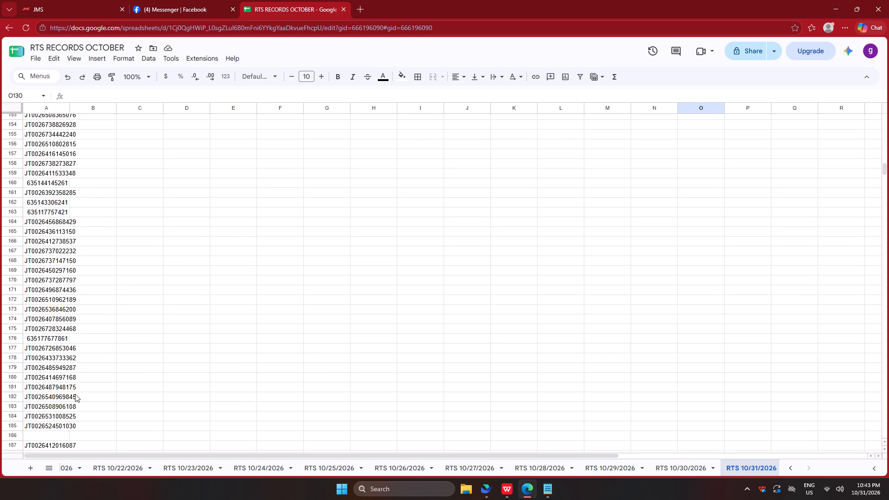
scroll(73, 387, down, 5)
drag(56, 216, 55, 222)
key(ctrl+c)
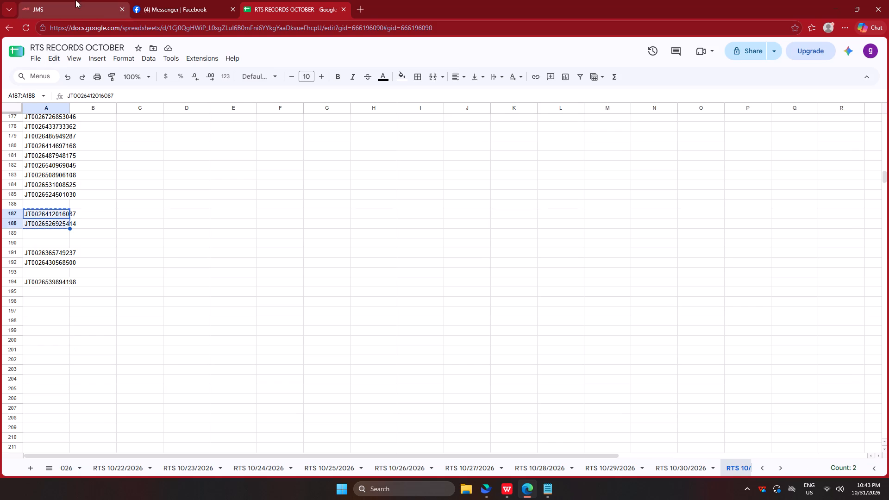
click(75, 0)
click(219, 69)
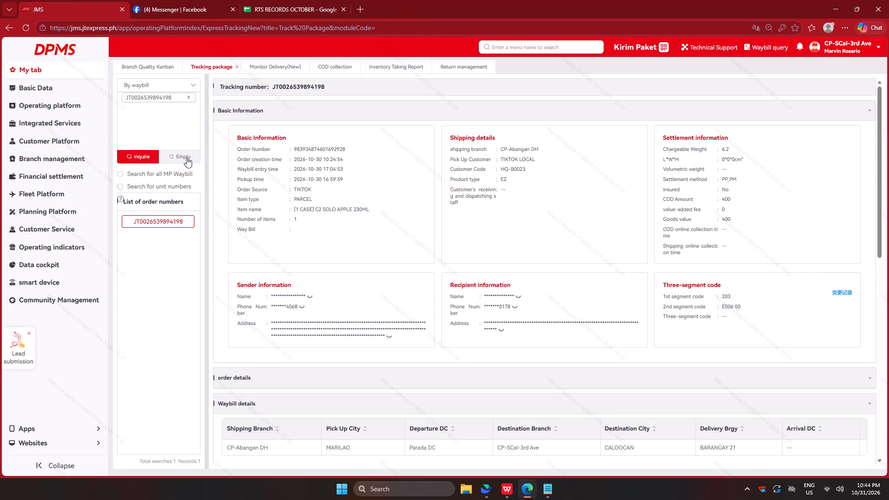
click(187, 157)
click(186, 134)
key(ctrl+v)
click(144, 154)
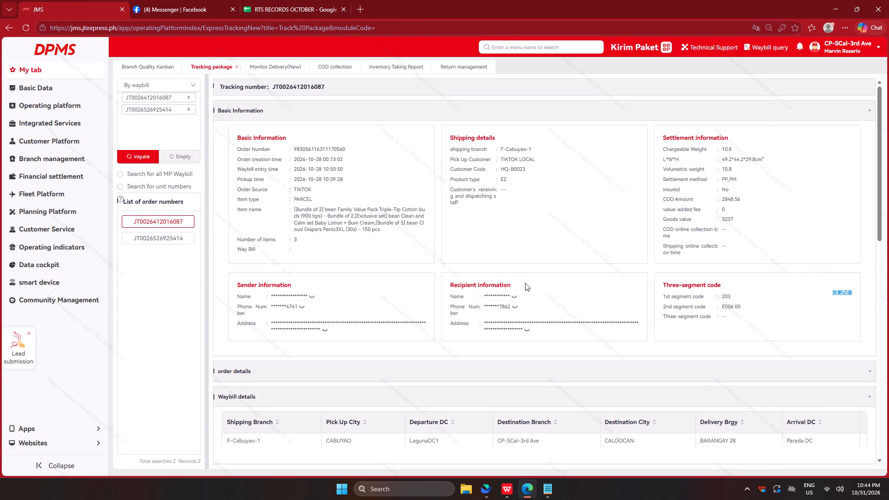
scroll(532, 303, down, 14)
click(745, 238)
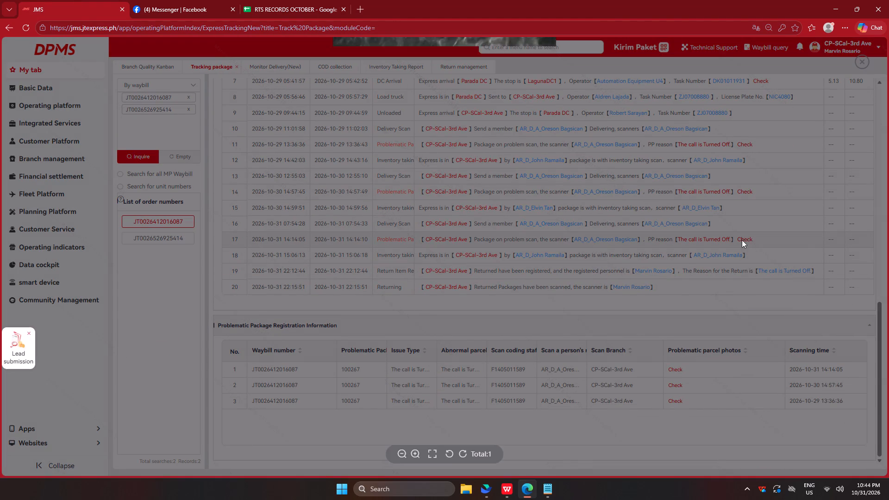
key(Escape)
click(165, 238)
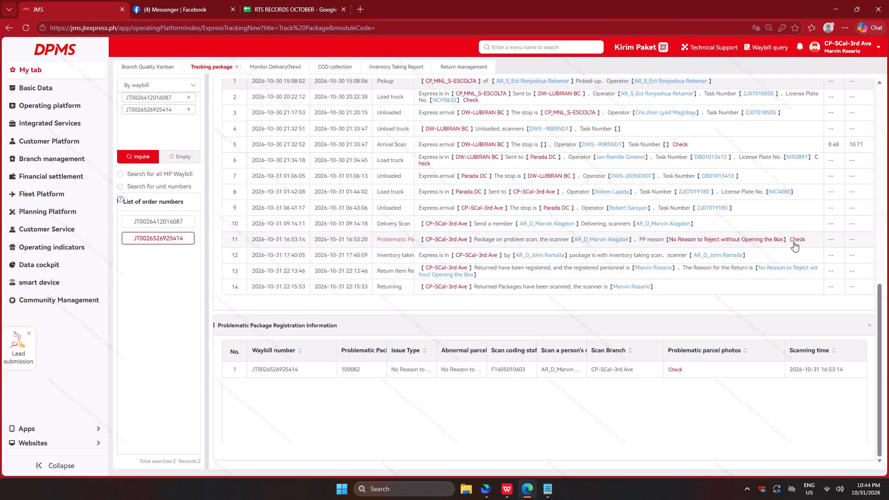
click(797, 238)
key(Escape)
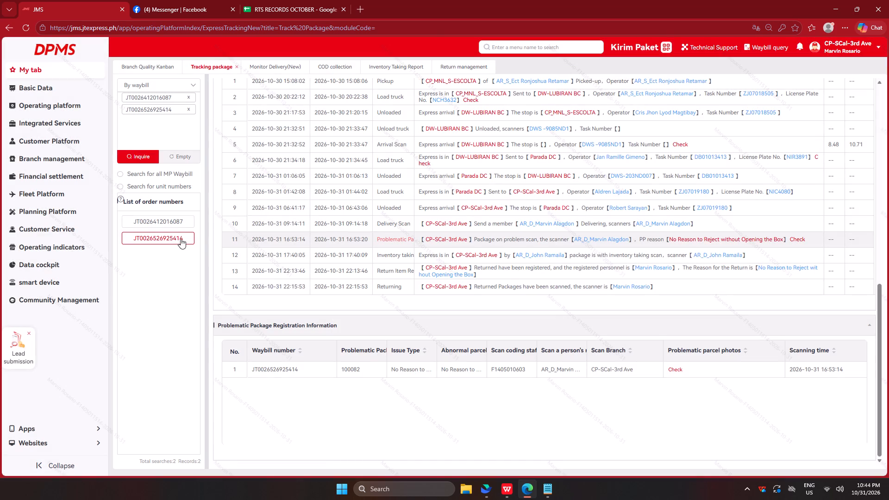
click(182, 225)
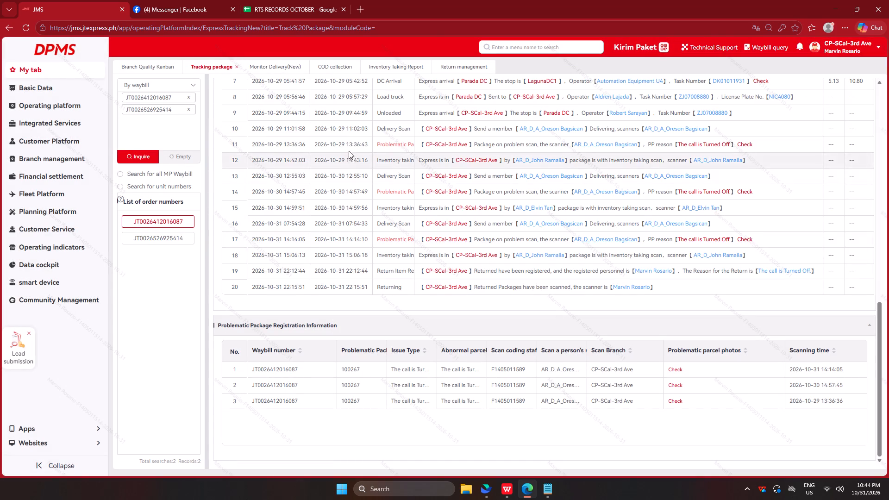
click(311, 6)
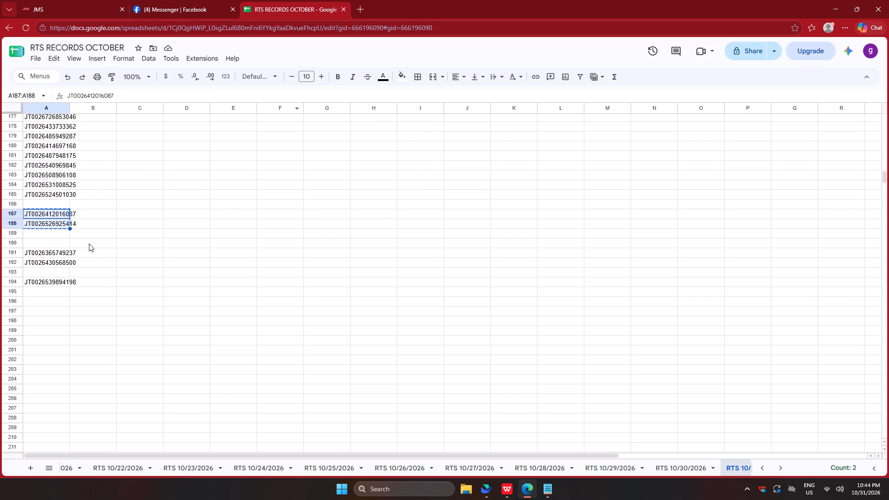
drag(65, 254, 63, 260)
key(ctrl+c)
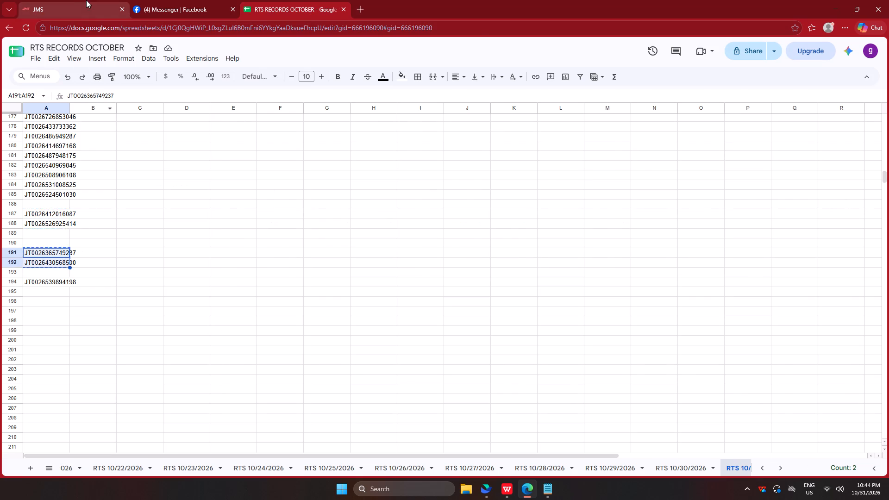
click(86, 0)
click(172, 133)
key(ctrl+v)
click(136, 161)
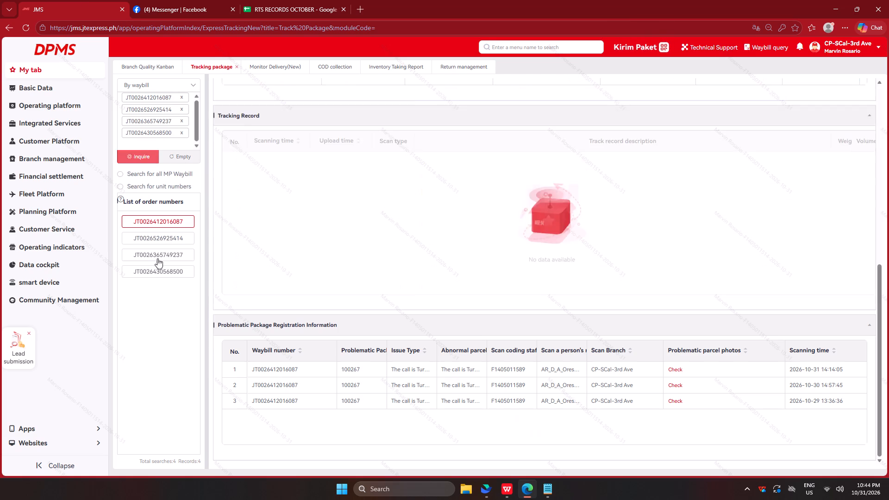
click(165, 256)
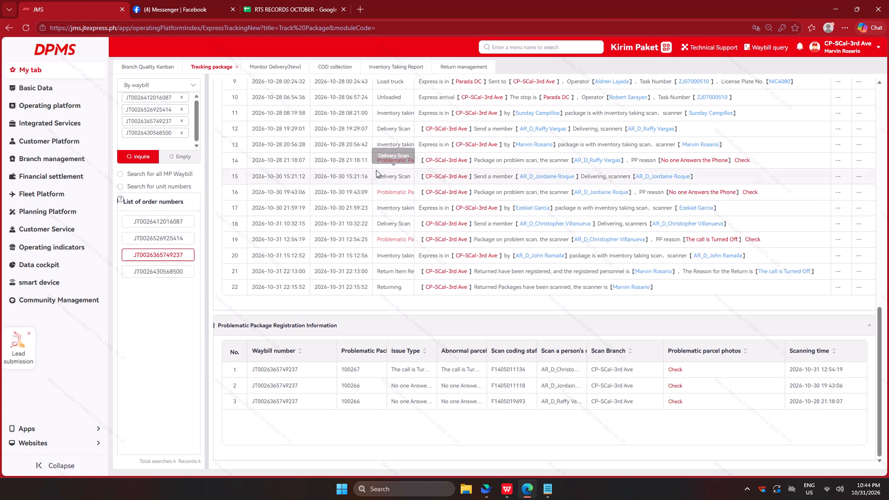
click(176, 274)
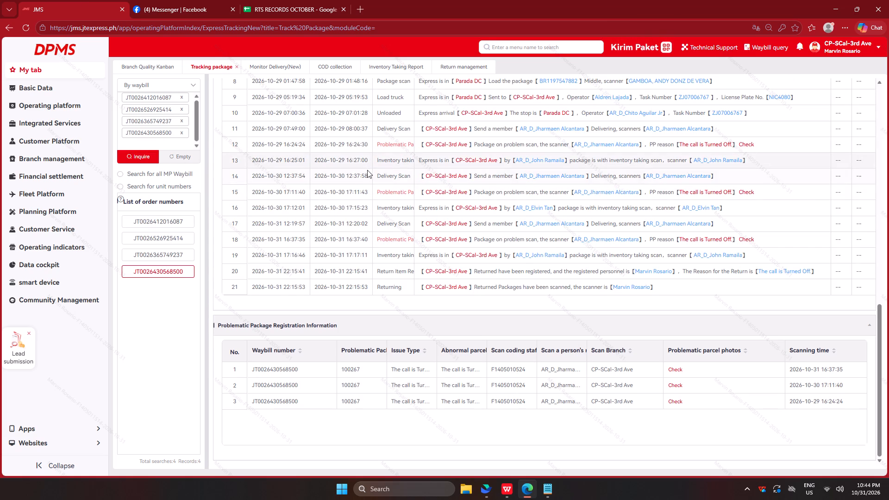
click(179, 258)
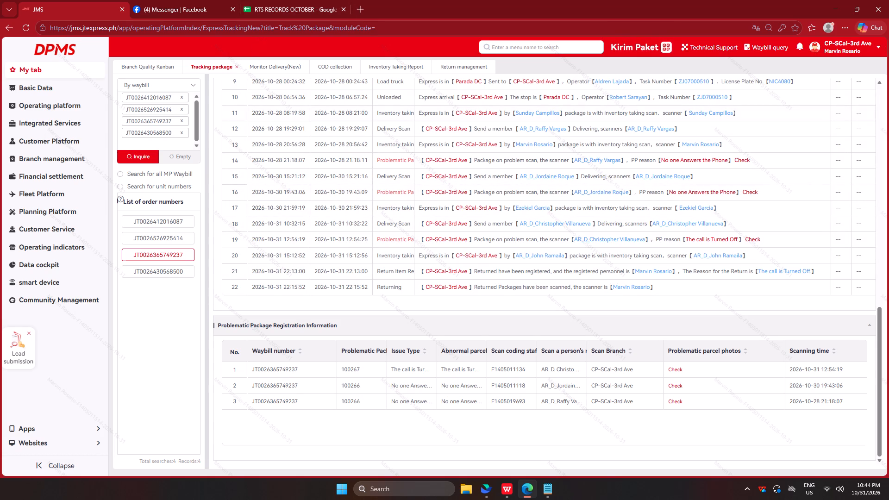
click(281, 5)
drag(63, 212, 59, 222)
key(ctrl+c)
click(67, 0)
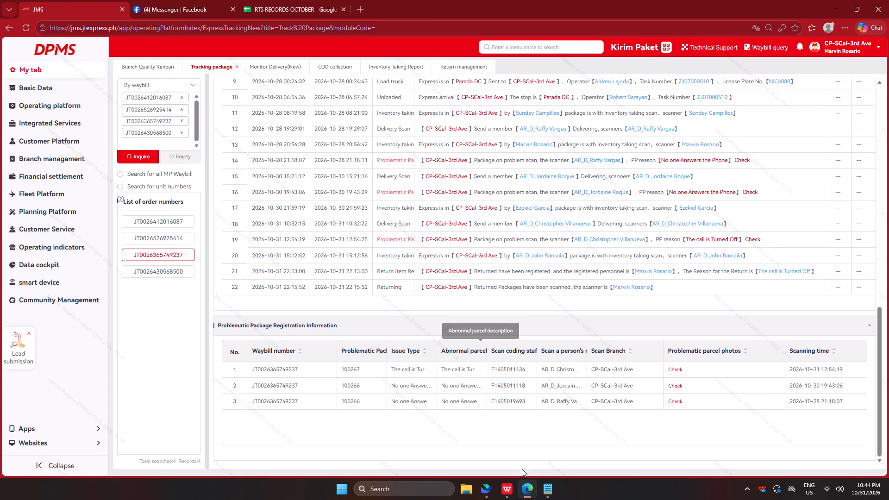
click(284, 0)
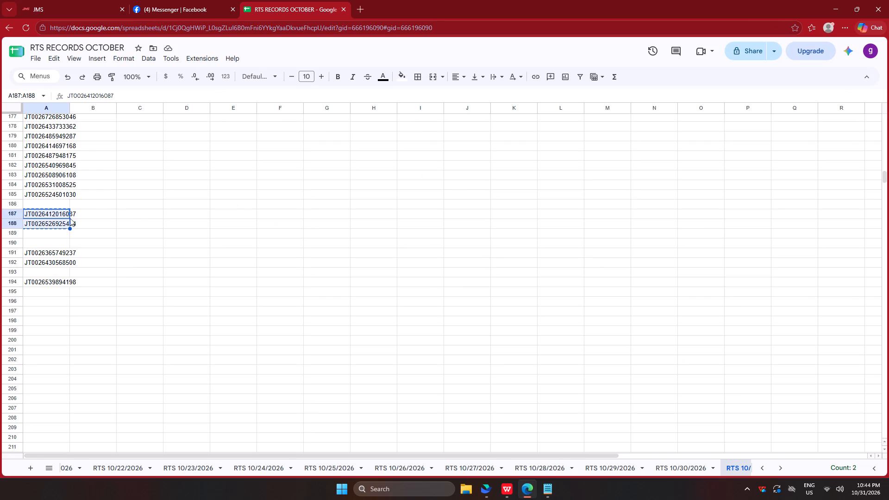
click(54, 212)
key(ctrl+c)
click(513, 497)
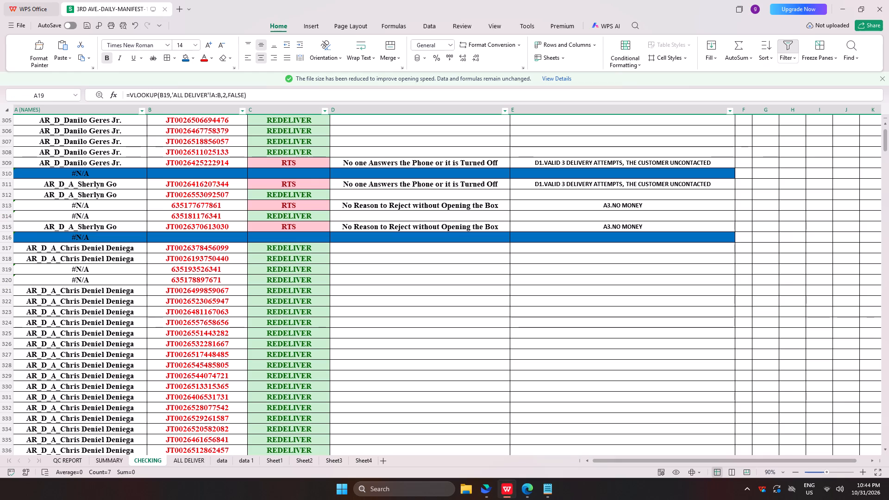
click(357, 459)
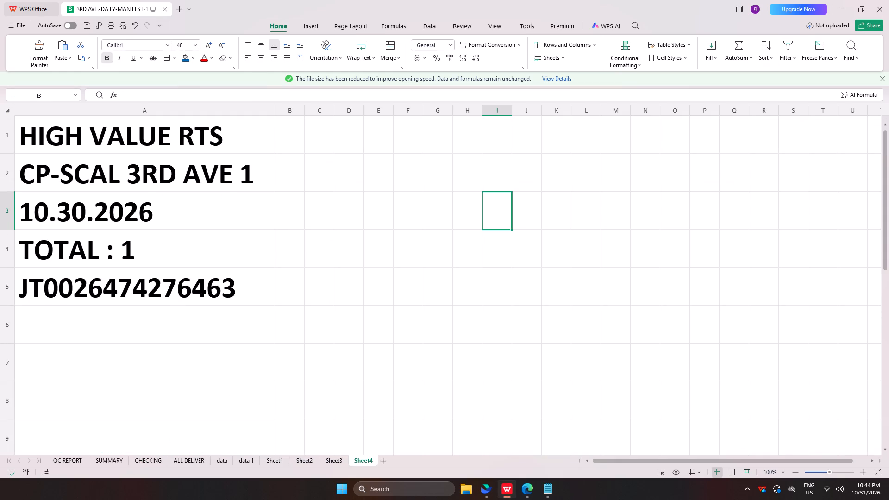
click(39, 216)
click(135, 95)
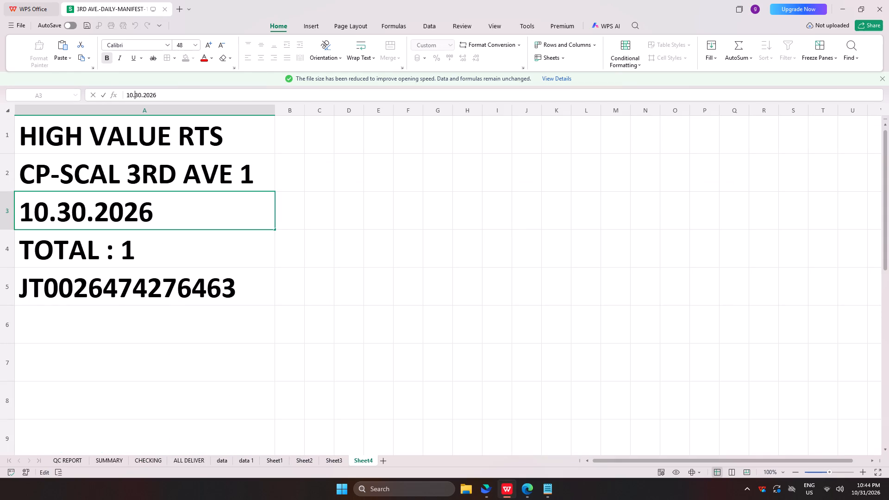
key(Left)
key(BackSpace)
key(1)
key(Right)
key(Right)
key(Right)
key(BackSpace)
key(BackSpace)
key(0)
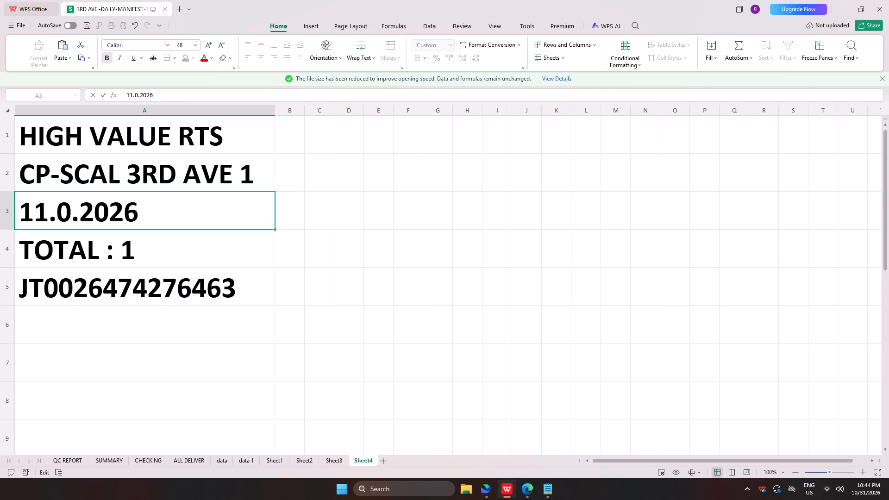
key(1)
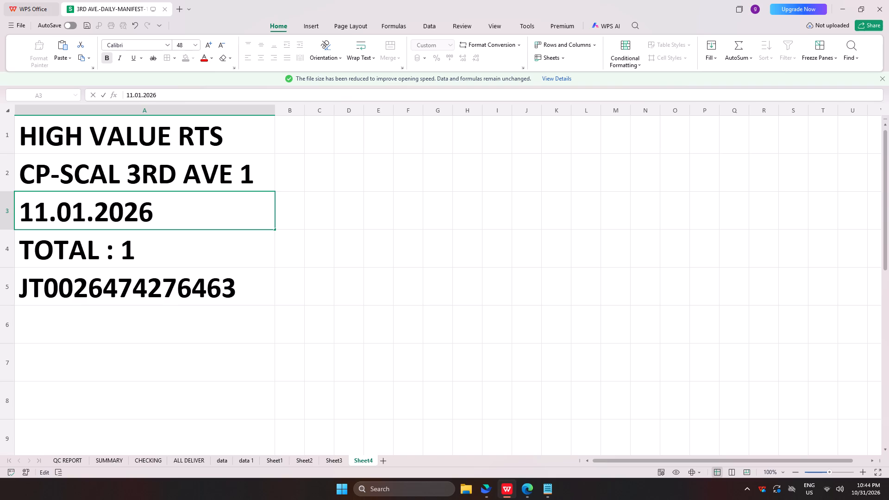
click(126, 285)
right_click(126, 285)
click(190, 13)
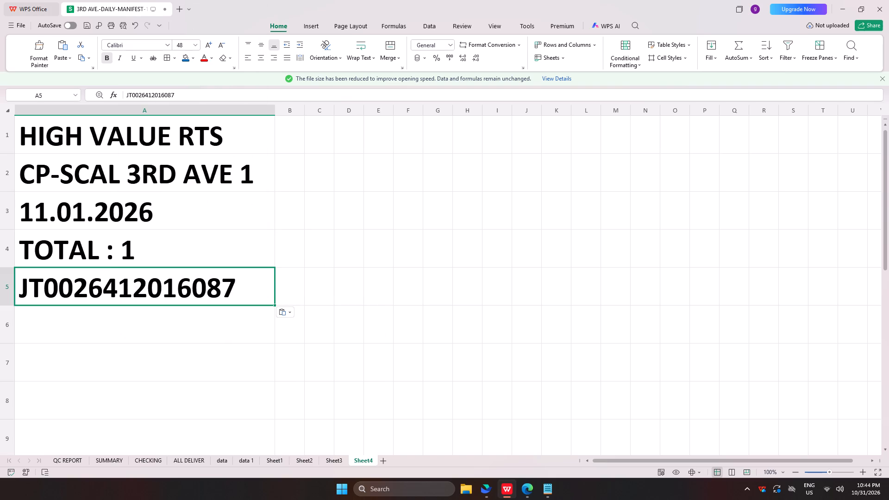
key(ctrl+p)
key(Return)
key(alt+Tab)
click(60, 223)
key(ctrl+c)
key(alt+Tab)
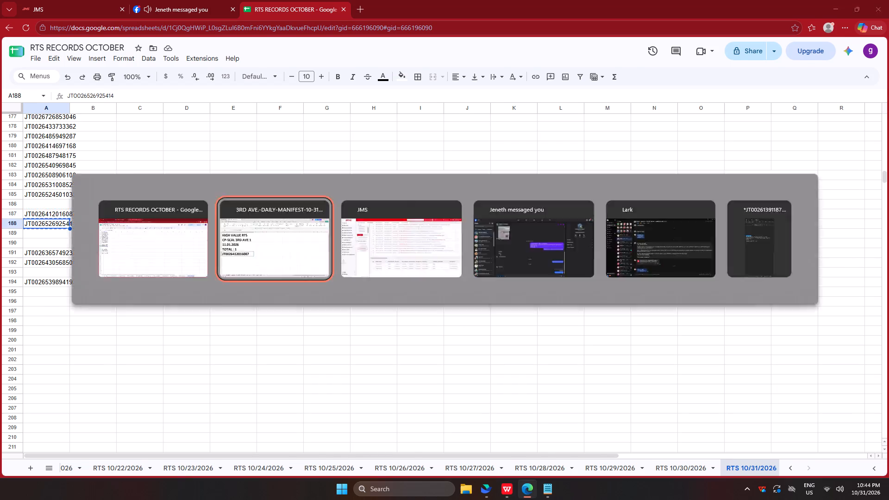
right_click(124, 287)
click(187, 14)
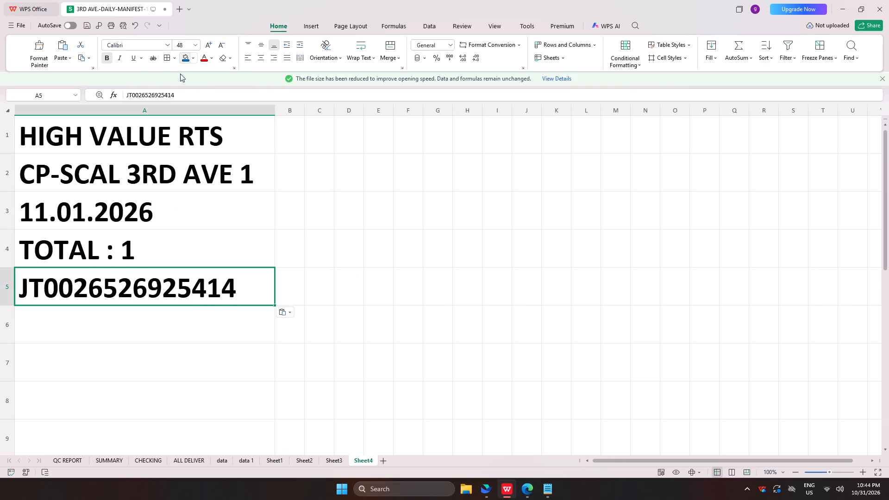
key(ctrl+p)
key(Return)
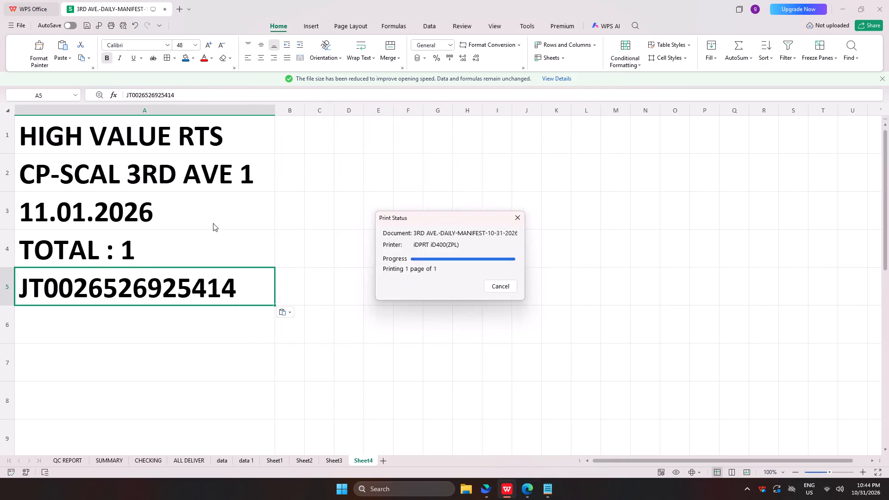
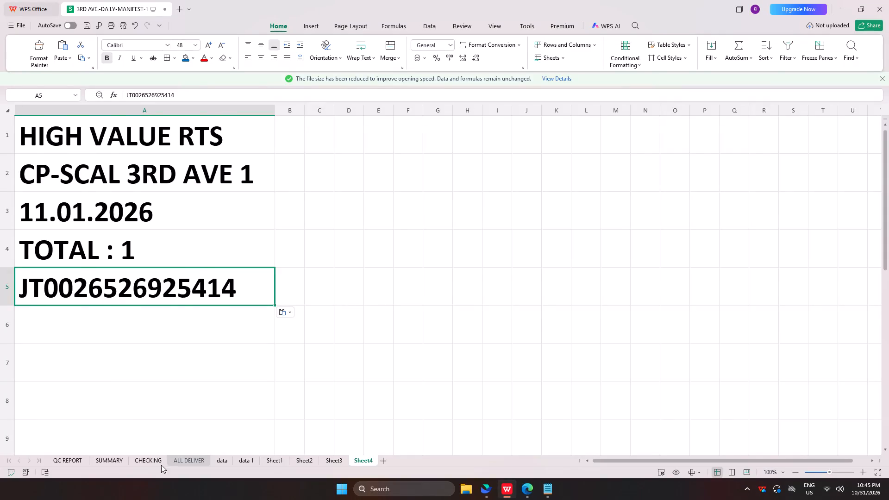
Return to the manifest's CHECKING sheet and open Save As for the workbook, browsing the existing files in the MANIFEST 2026 OCTOBER folder.
click(159, 459)
click(12, 30)
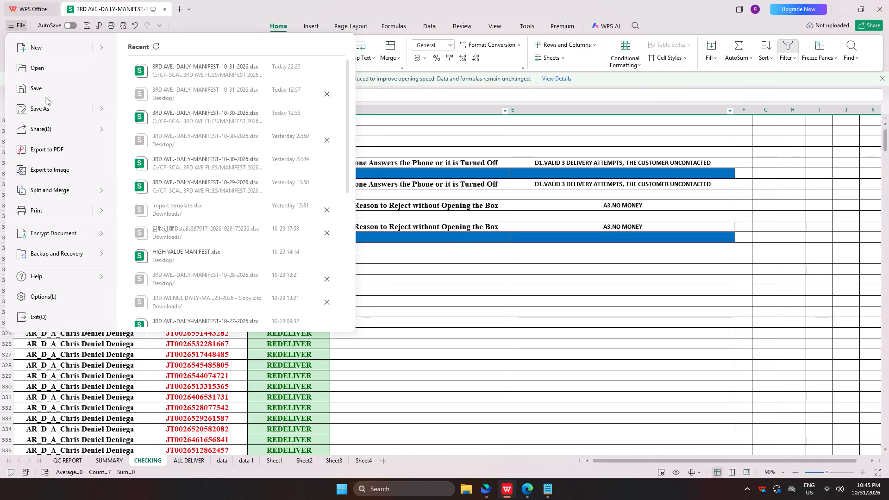
click(42, 106)
scroll(375, 230, down, 20)
scroll(375, 230, down, 4)
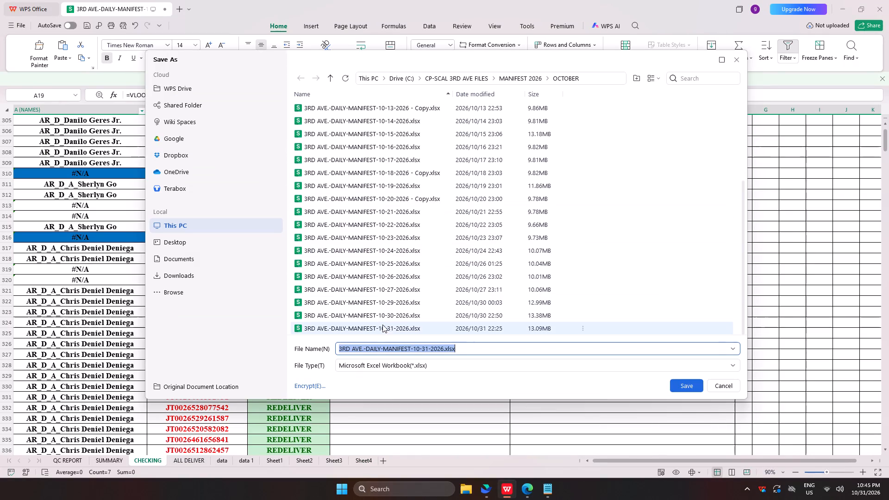
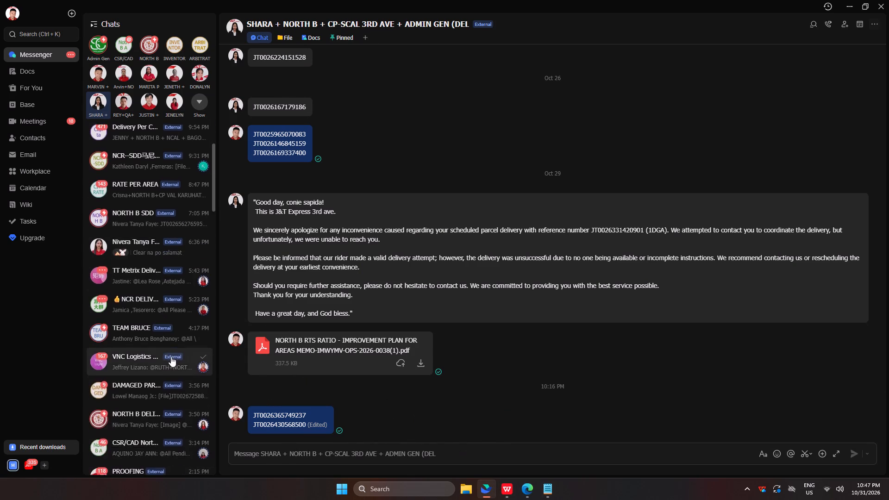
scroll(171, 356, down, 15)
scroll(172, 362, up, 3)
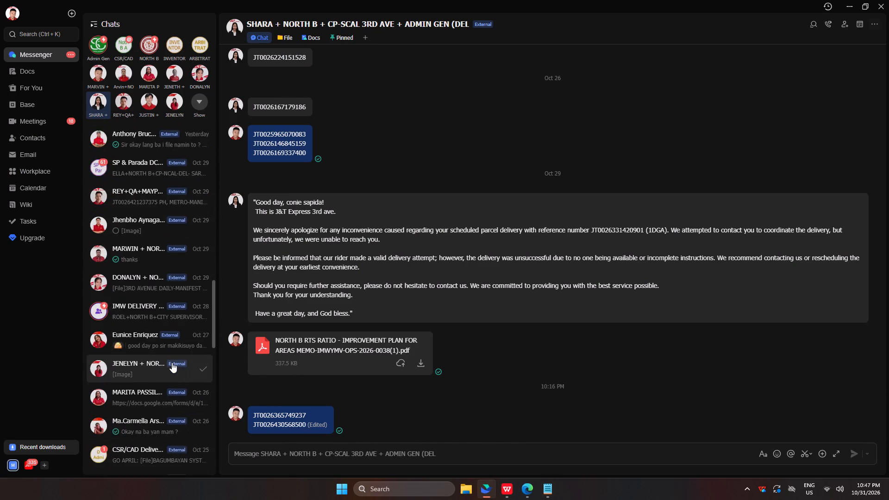
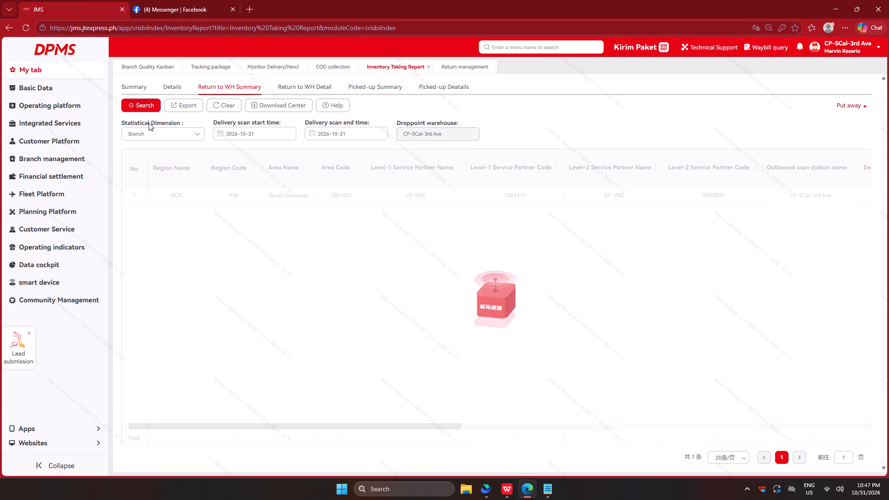
Bring the Return to WH Summary's delivery and return-rate columns into view and select the report area for a Lark screenshot.
drag(279, 427, 542, 438)
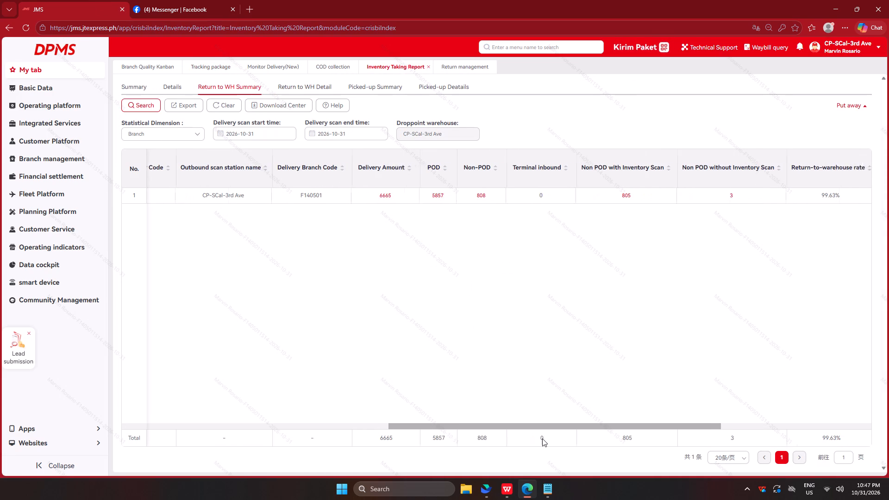
drag(542, 438, 541, 438)
click(223, 294)
key(ctrl+shift+a)
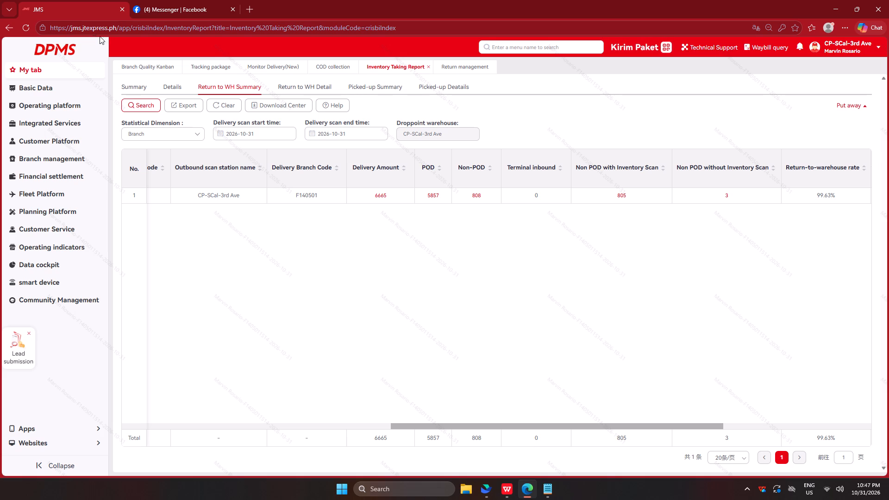
drag(107, 34, 888, 310)
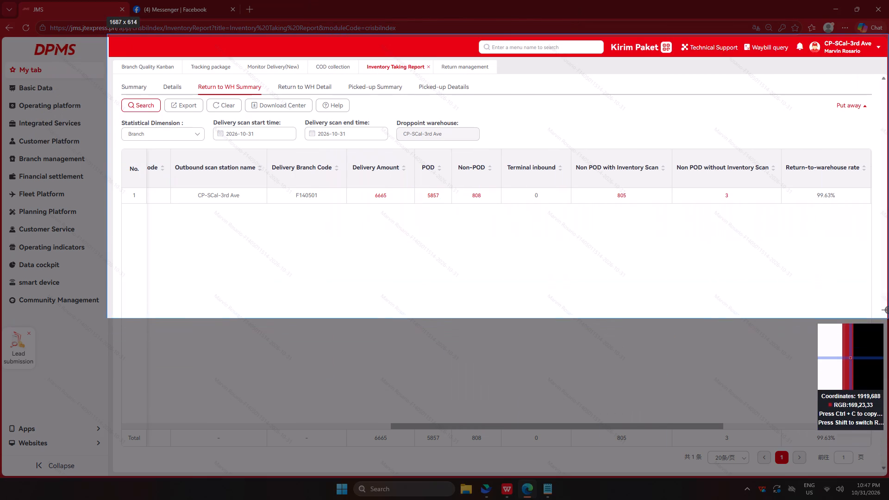
drag(888, 310, 888, 282)
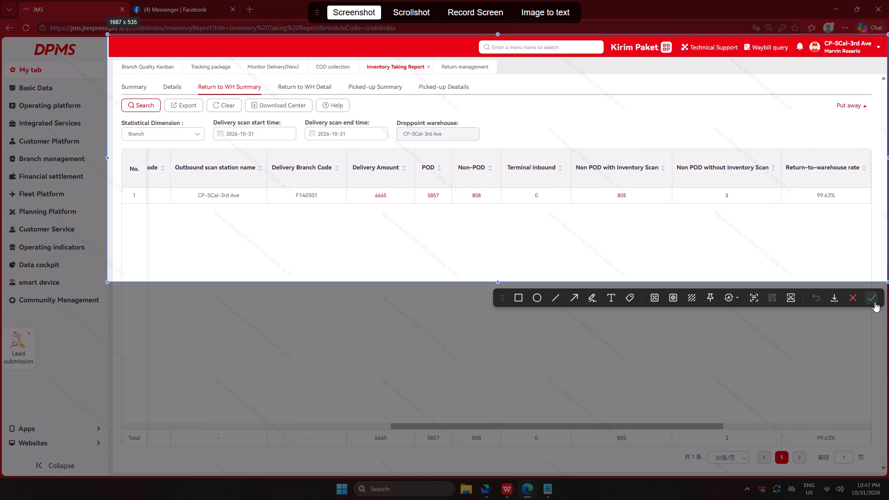
Outline the station name area and the Non POD without Inventory Scan and Return-to-warehouse rate columns in red, and finish the screenshot.
click(517, 299)
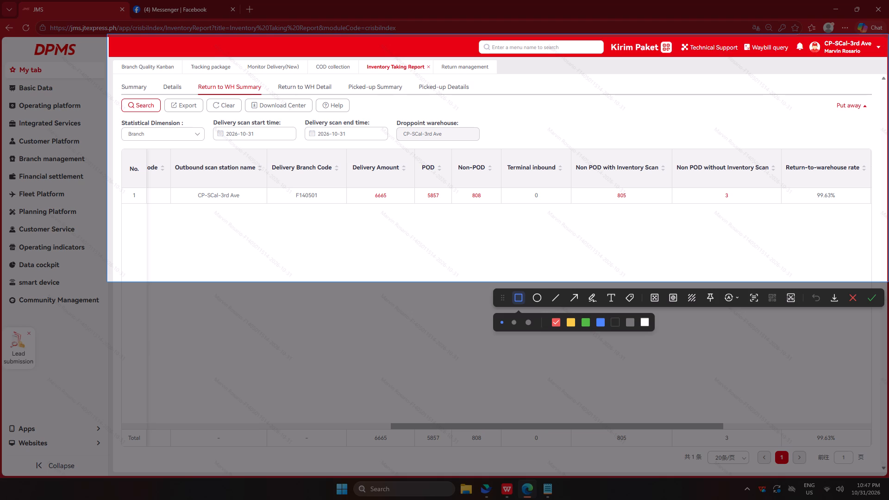
drag(120, 125, 270, 207)
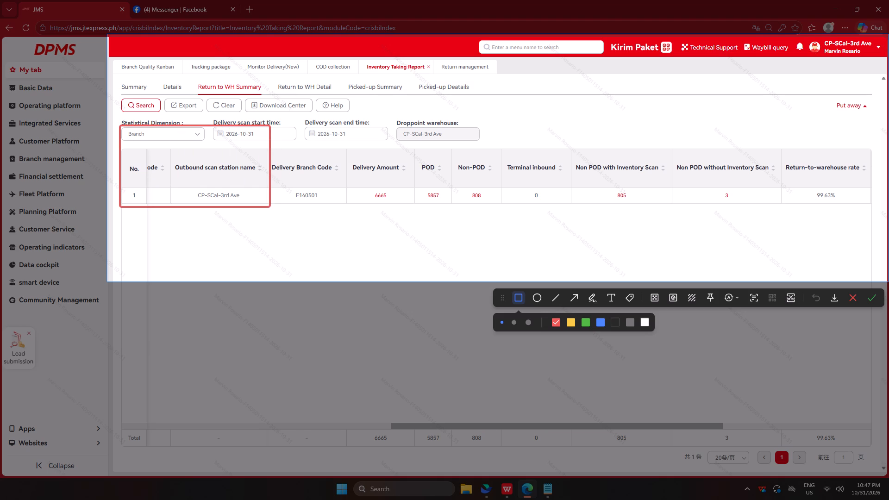
drag(270, 207, 269, 206)
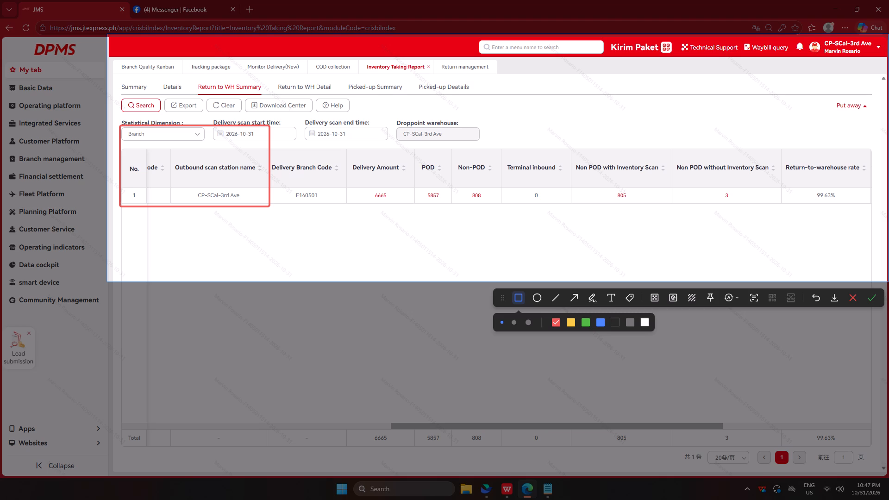
drag(670, 147, 881, 209)
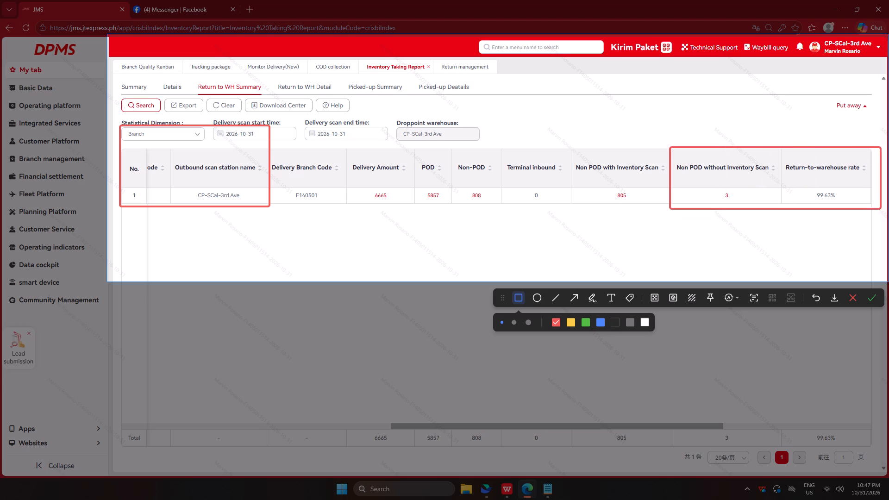
drag(881, 209, 875, 206)
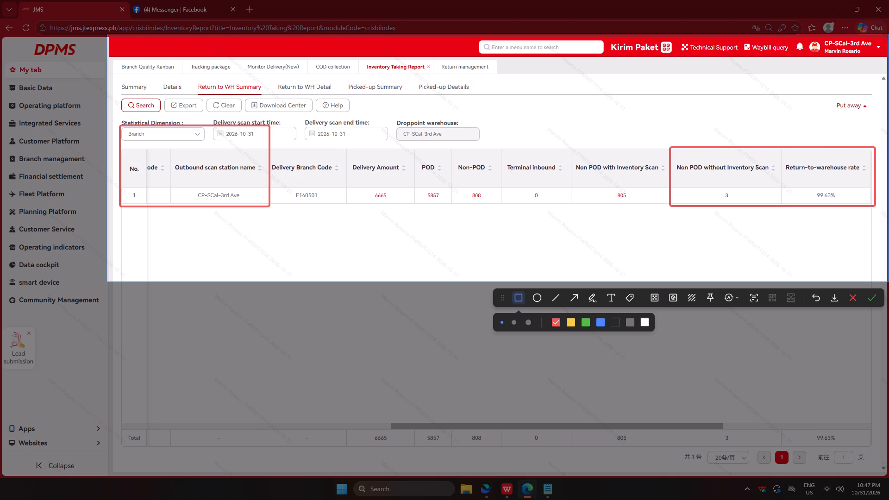
drag(875, 206, 874, 206)
click(870, 294)
Switch to the 3RD AVE. daily manifest workbook in WPS Office and open its file options.
click(888, 496)
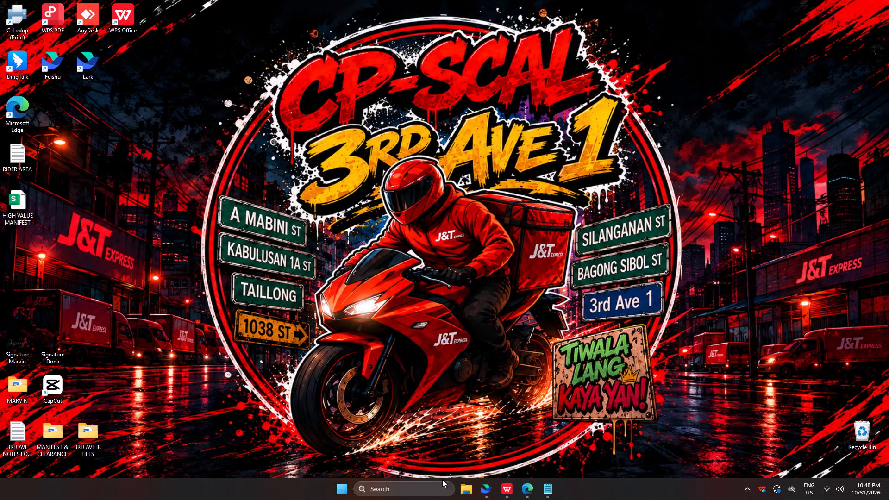
click(506, 493)
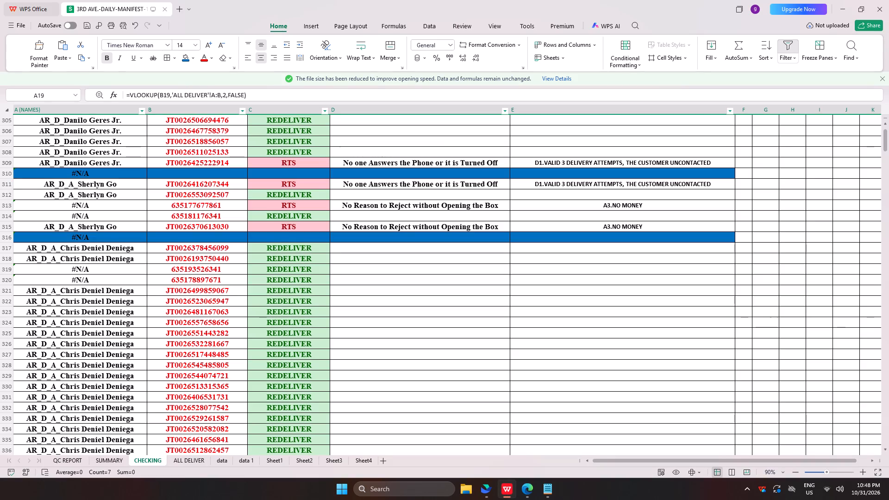
click(14, 31)
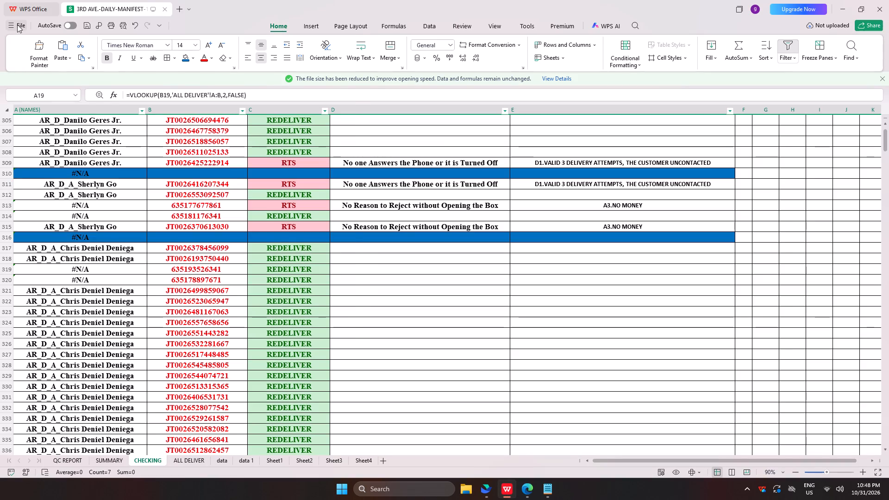
Save the workbook as 3RD AVE.-DAILY-MANIFEST-10-31-2026.xlsx in the MANIFEST 2026 OCTOBER folder, replacing the existing file.
click(17, 24)
click(46, 112)
scroll(388, 282, down, 7)
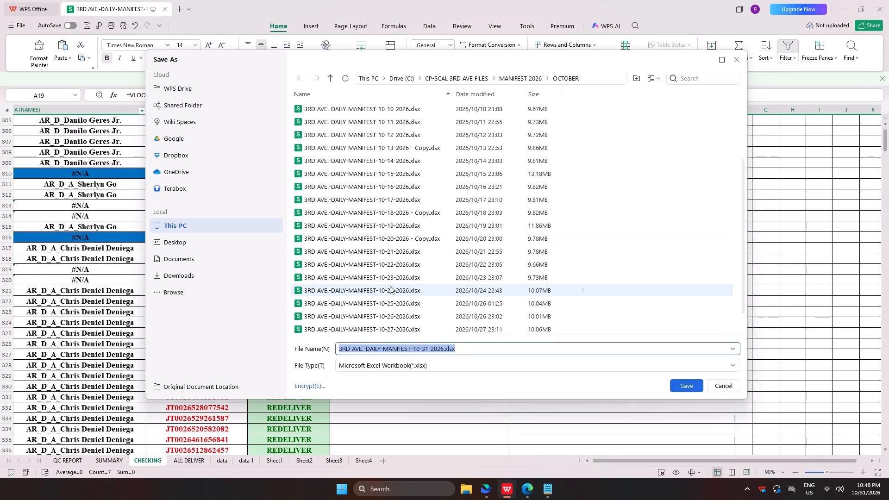
scroll(390, 286, down, 18)
double_click(401, 327)
click(414, 224)
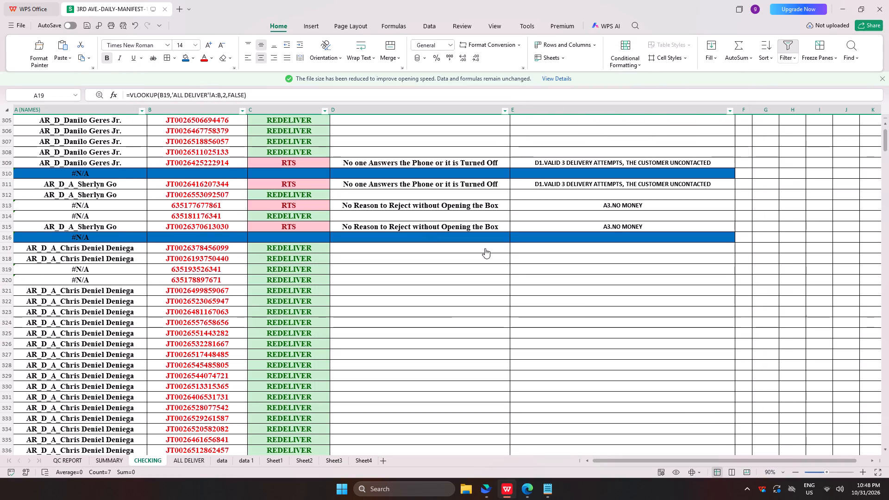
Show the desktop and launch Feishu from there.
click(888, 499)
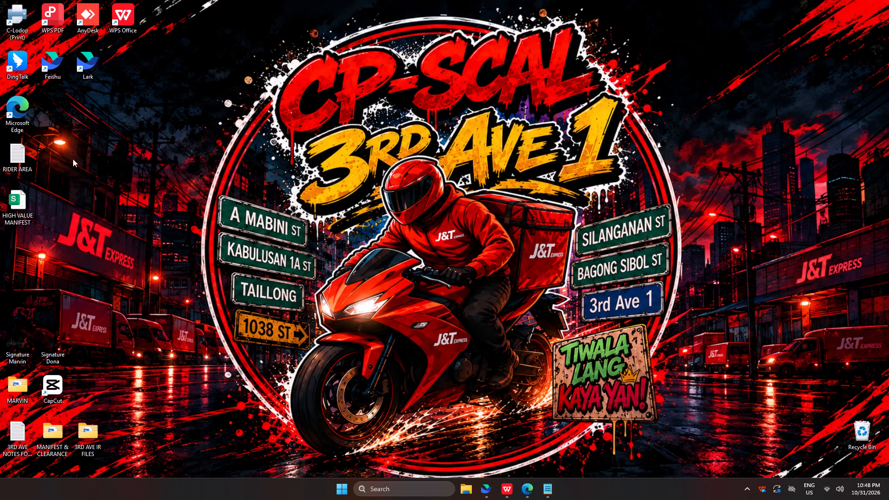
double_click(56, 70)
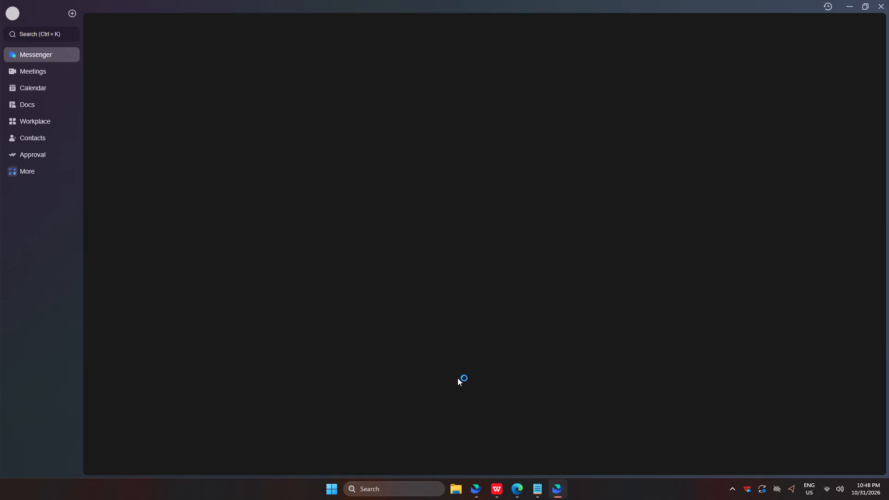
Switch to the JMS Inventory Taking Report in Microsoft Edge.
click(522, 496)
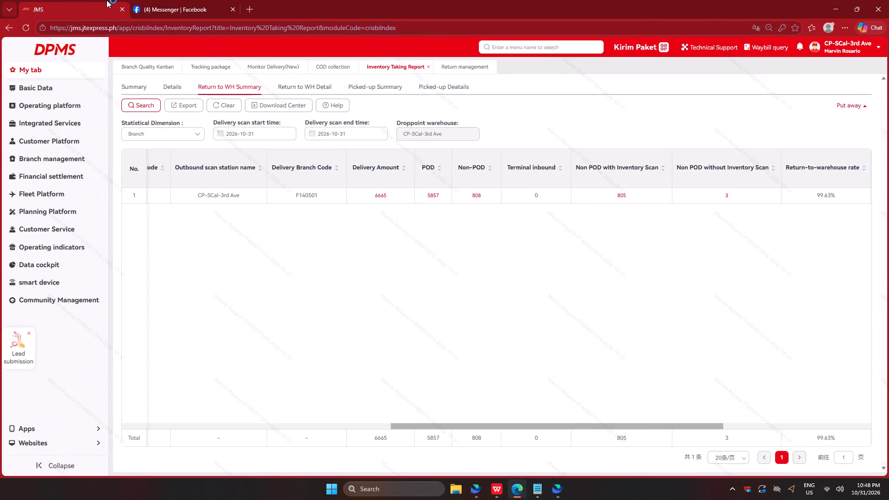
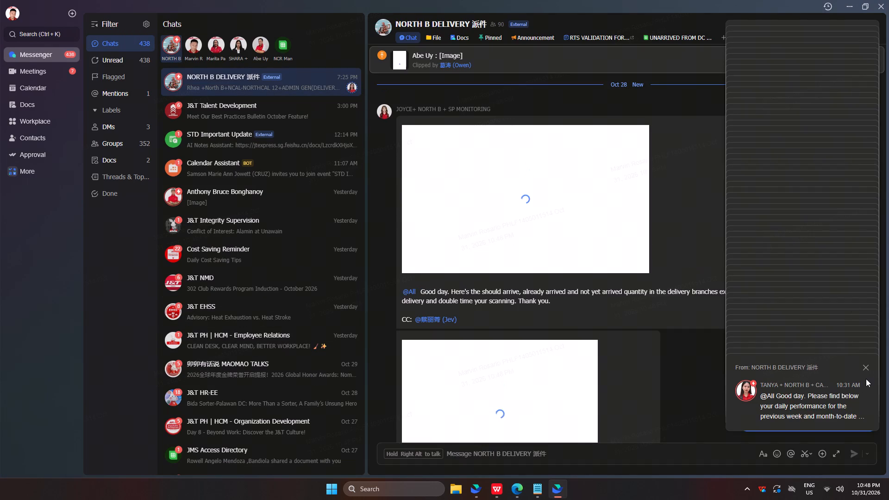
Dismiss the stacked message notifications from the NORTH B DELIVERY 派件 group that cover the chat.
click(862, 378)
triple_click(862, 373)
click(862, 369)
triple_click(860, 359)
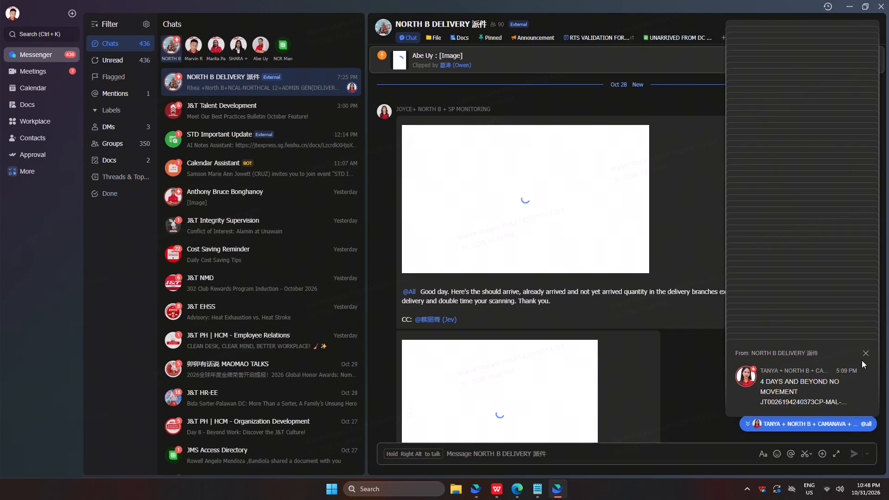
triple_click(862, 360)
triple_click(862, 360)
triple_click(862, 357)
triple_click(863, 356)
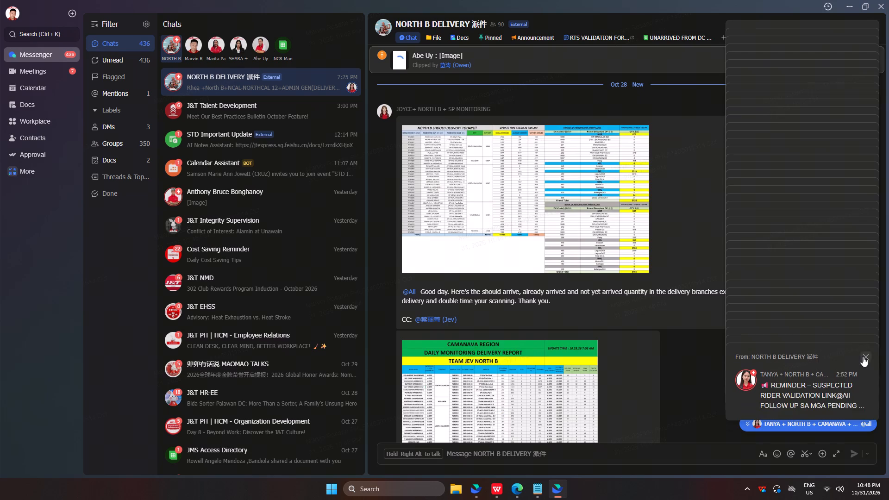
triple_click(863, 356)
triple_click(863, 356)
double_click(863, 356)
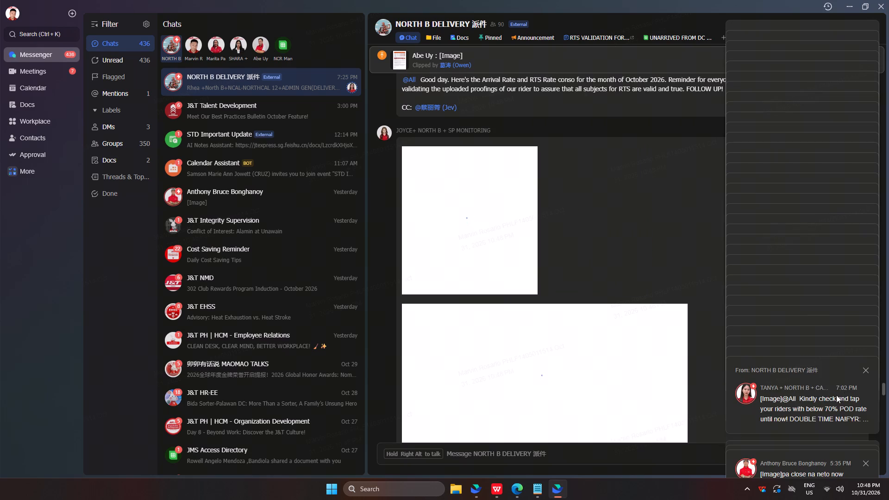
Clear all the stacked pop-up message notifications from the NORTH B DELIVERY group and other chats in Lark.
triple_click(836, 395)
triple_click(836, 394)
triple_click(836, 394)
triple_click(836, 392)
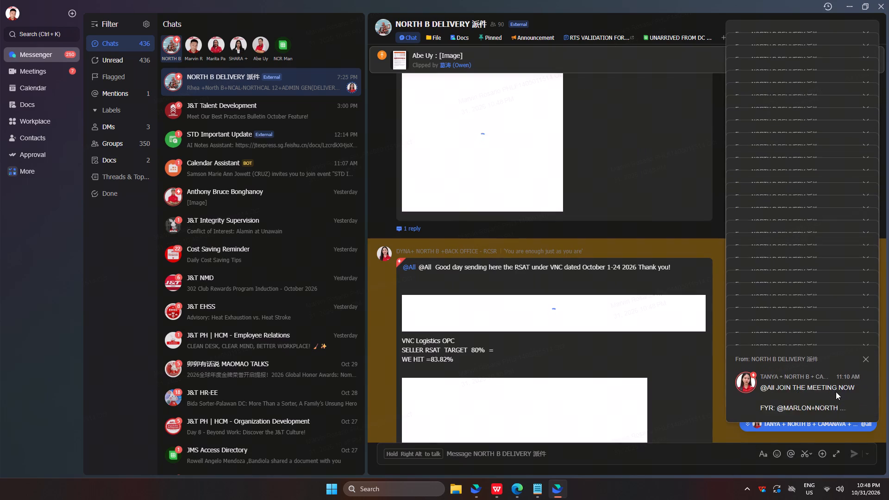
triple_click(836, 392)
triple_click(836, 392)
triple_click(836, 392)
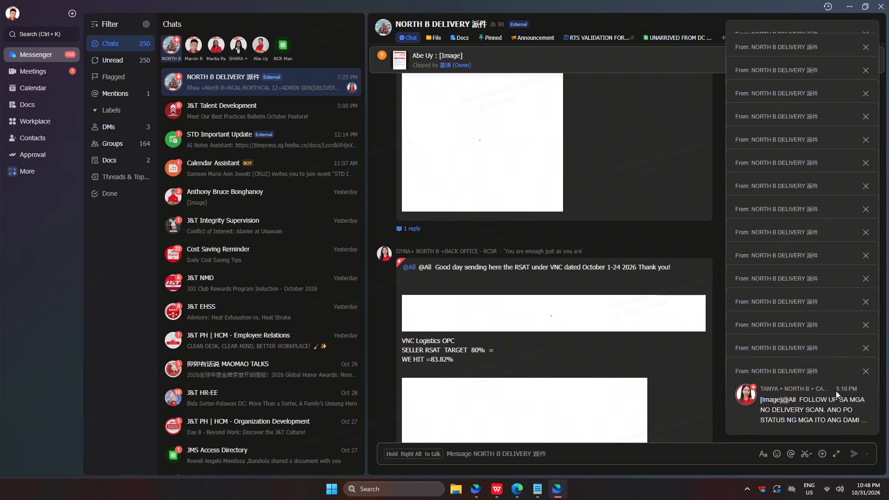
triple_click(836, 391)
triple_click(836, 391)
triple_click(836, 389)
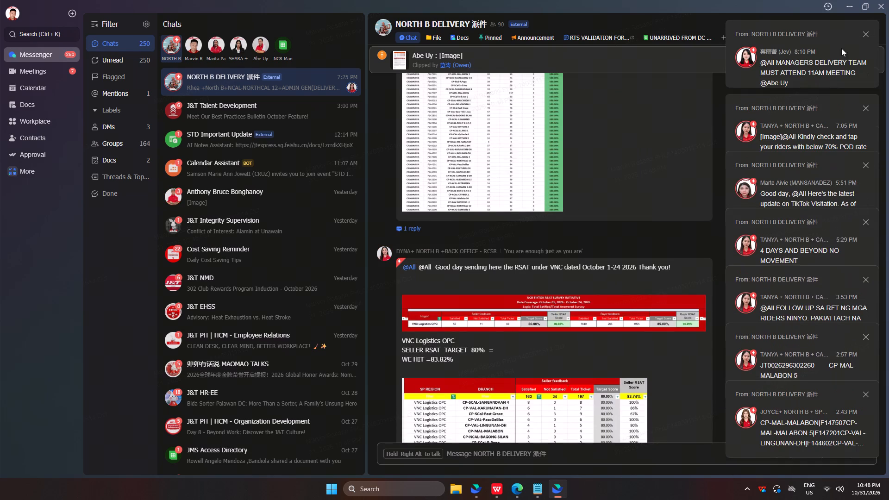
triple_click(864, 35)
triple_click(864, 35)
click(864, 35)
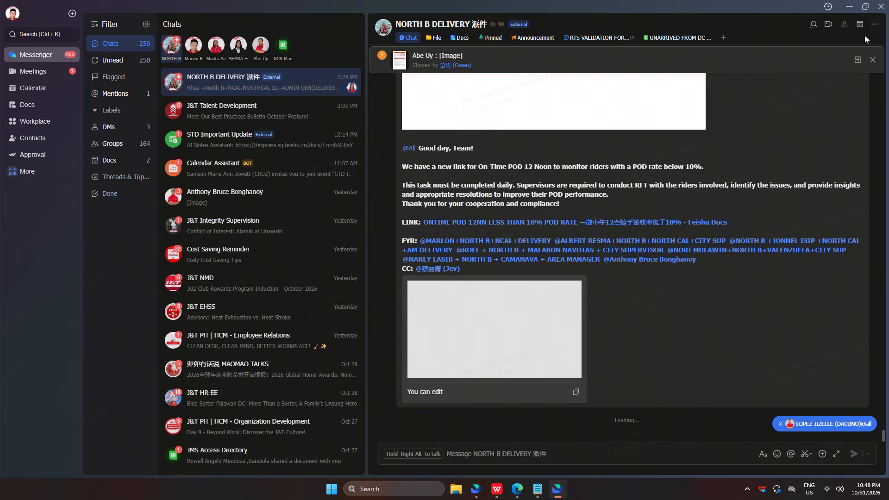
Open the area manager's direct chat and review the new parcel tracking-record images sent yesterday.
click(198, 196)
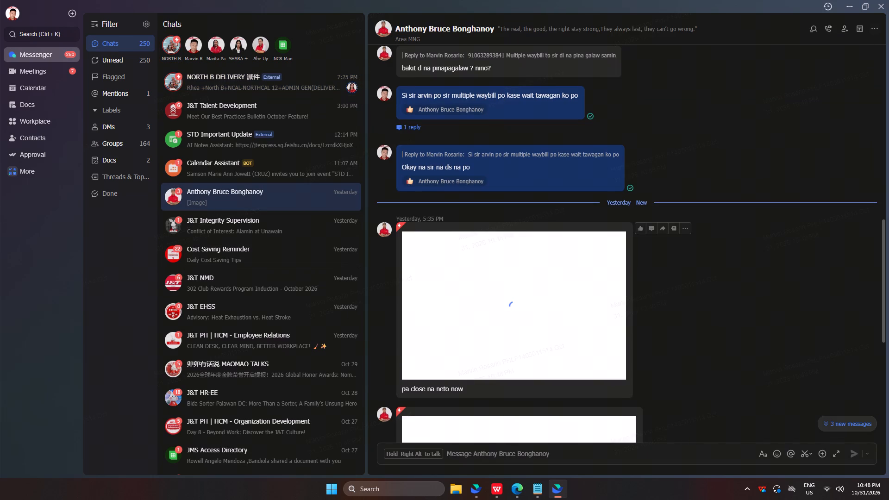
scroll(538, 309, down, 12)
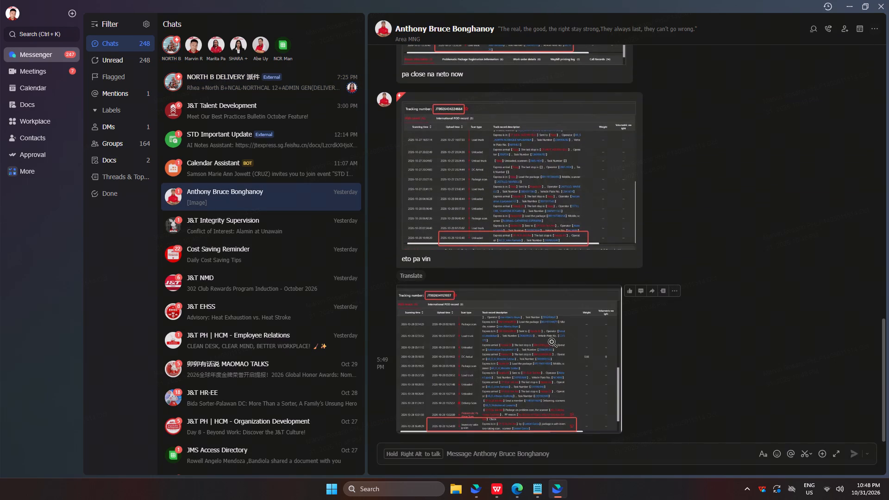
scroll(526, 350, up, 5)
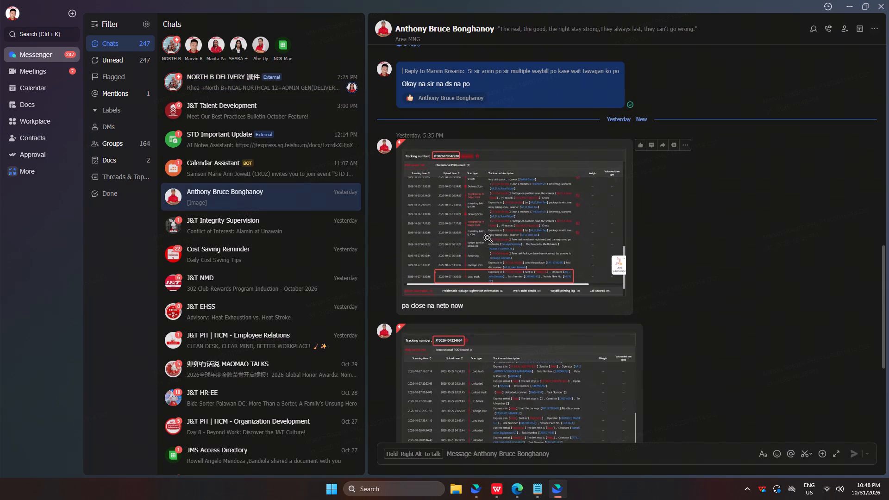
Enlarge the area manager's new tracking-record images one after another and examine the red-outlined scan entries for each parcel.
click(488, 235)
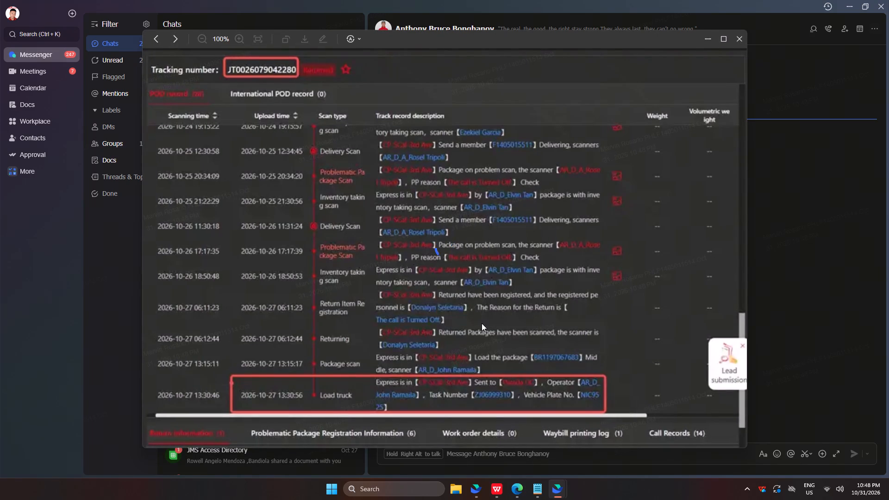
key(Escape)
scroll(507, 328, down, 4)
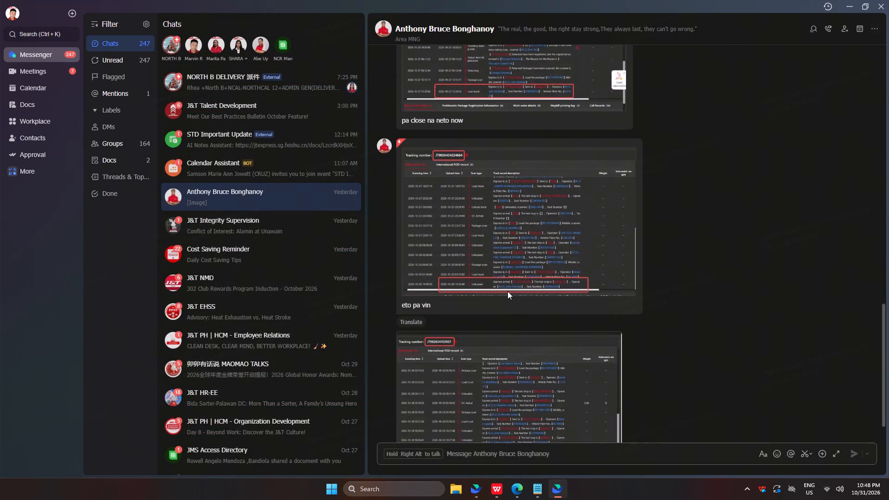
click(501, 225)
key(Escape)
scroll(481, 312, down, 7)
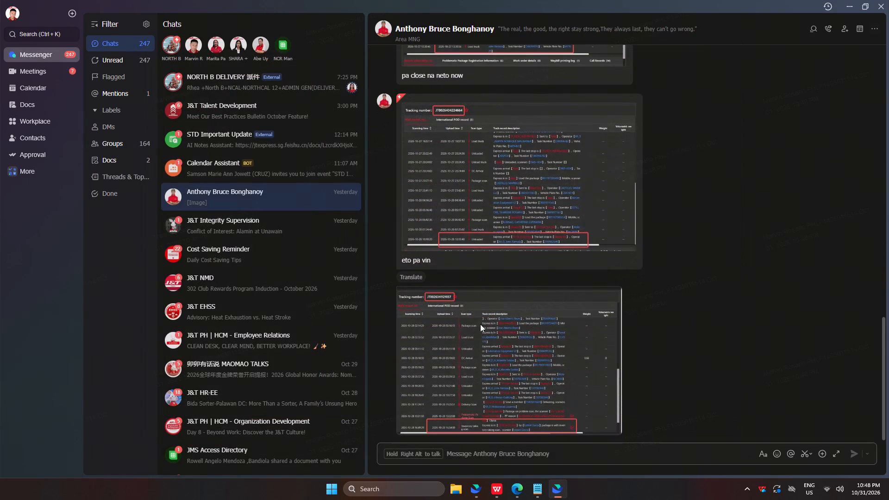
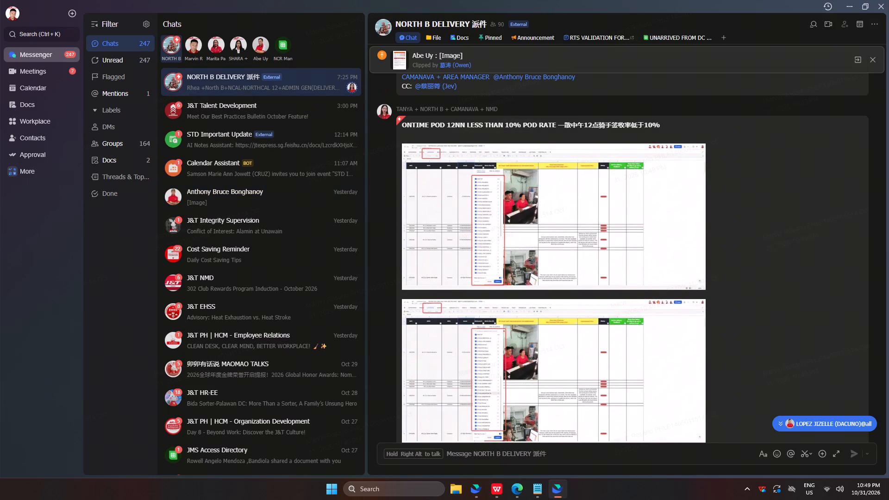
Paste the red-outlined screenshot into the message draft of the NORTH B DELIVERY group chat.
key(ctrl+v)
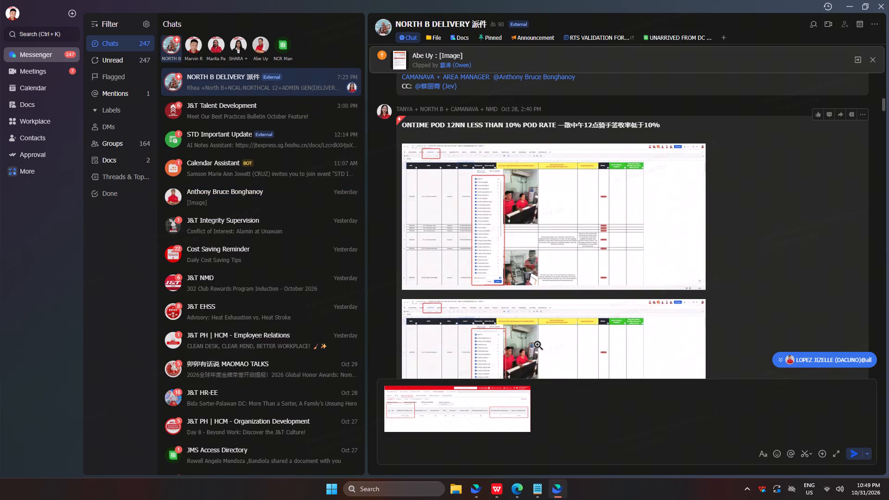
Open the second image in the ONTIME POD 12NN LESS THAN 10% POD RATE post and examine its station list enlarged.
scroll(535, 342, down, 1)
click(538, 326)
scroll(407, 310, up, 3)
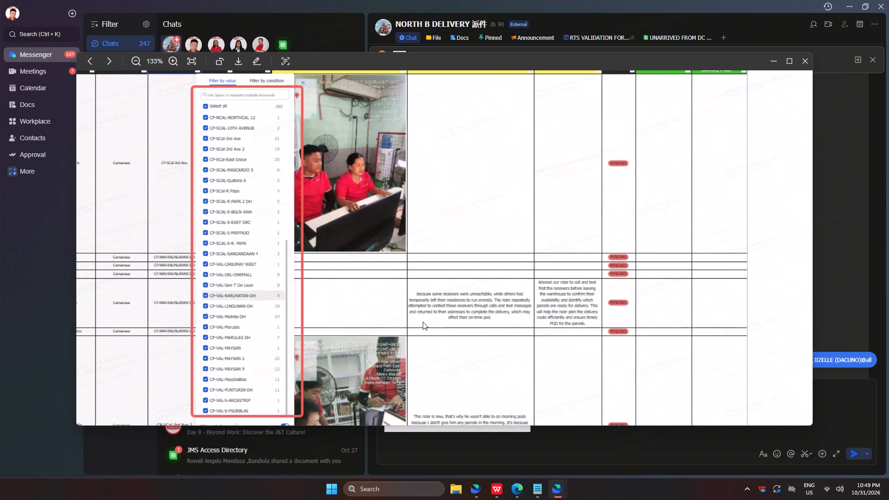
Close the enlarged rider-monitoring image and read through the recent NORTH B DELIVERY announcements up to the inventory scan monitoring post.
key(Escape)
scroll(514, 302, up, 3)
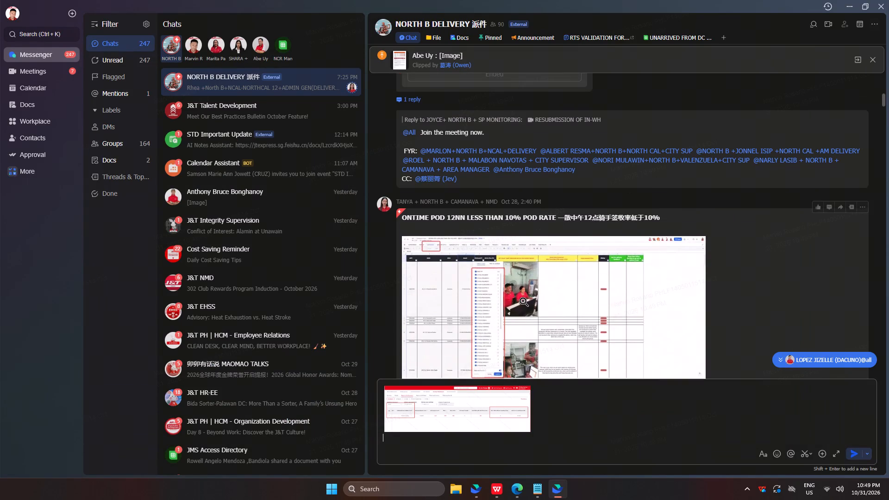
scroll(521, 298, down, 6)
scroll(537, 251, down, 4)
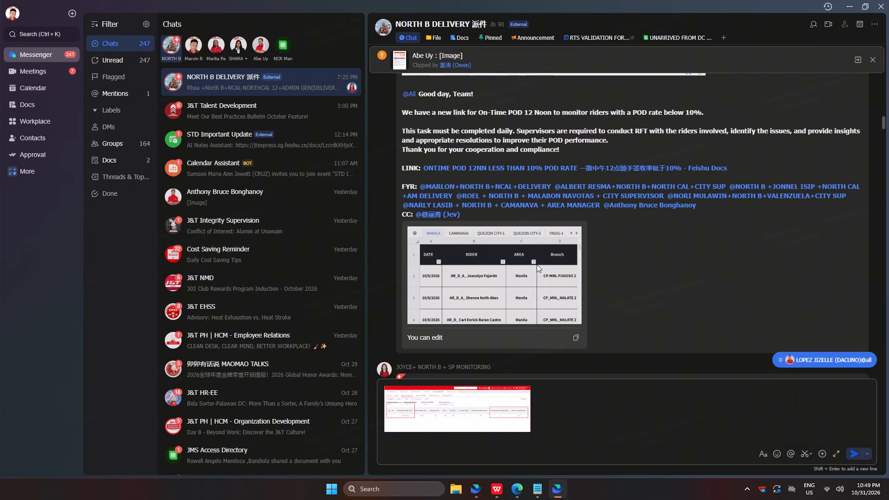
scroll(537, 268, down, 14)
scroll(536, 285, up, 6)
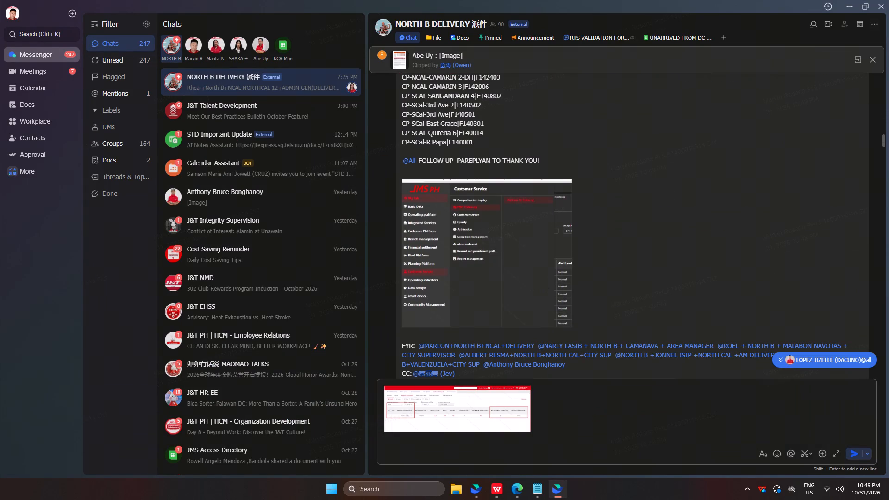
drag(883, 147, 888, 409)
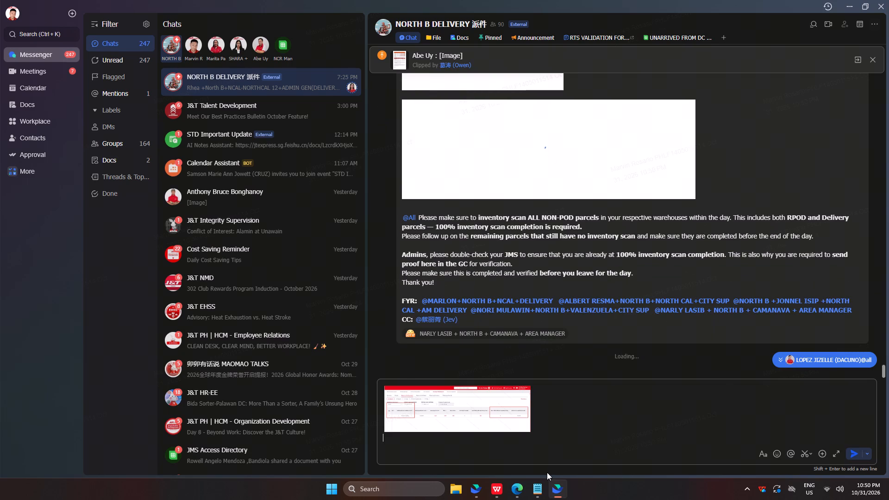
Caption the attached report screenshot with three lines: INVENTORY TAKING SCAN, CP-SCAL 3RD AVE 1, and OCTOBER 31, 2026.
key(i)
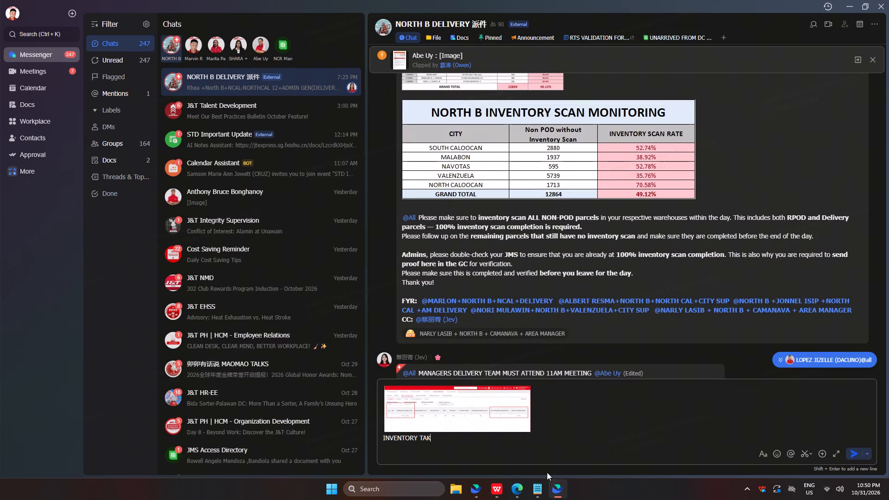
key(shift+Return)
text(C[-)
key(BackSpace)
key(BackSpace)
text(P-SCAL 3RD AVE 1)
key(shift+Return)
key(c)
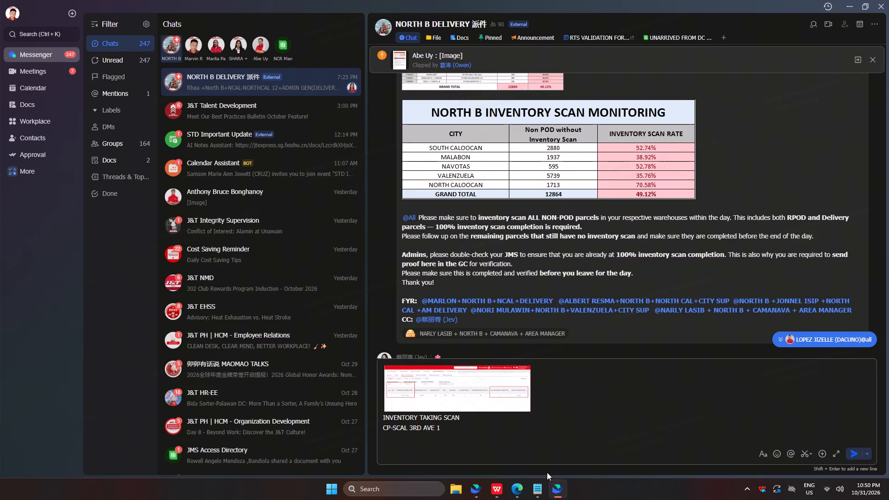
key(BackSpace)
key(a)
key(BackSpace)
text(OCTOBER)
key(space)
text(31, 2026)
On a new line of the draft, mention Tanya of CAMANAVA NMD and Alex of CAMANAVA BACK OFFICE, joined by "&".
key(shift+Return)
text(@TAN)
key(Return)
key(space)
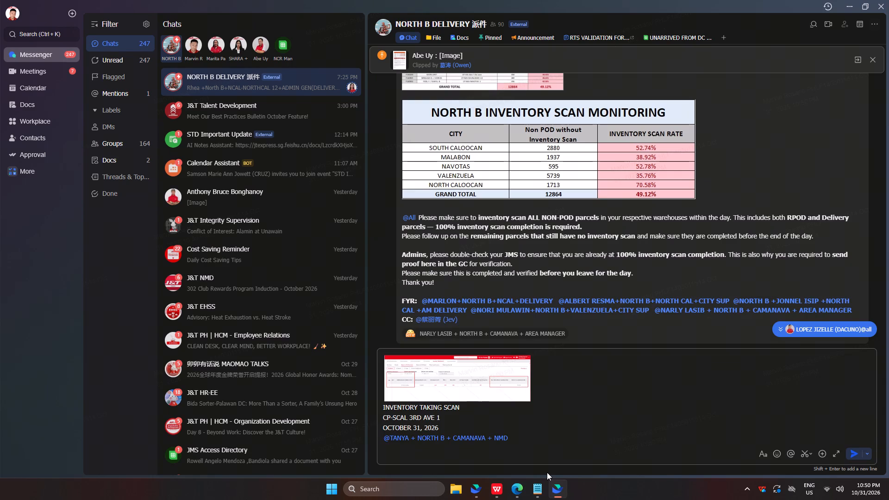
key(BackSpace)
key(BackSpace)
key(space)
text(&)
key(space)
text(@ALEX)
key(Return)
Make all the text in the draft message bold and italicize the CP-SCAL 3RD AVE 1 line.
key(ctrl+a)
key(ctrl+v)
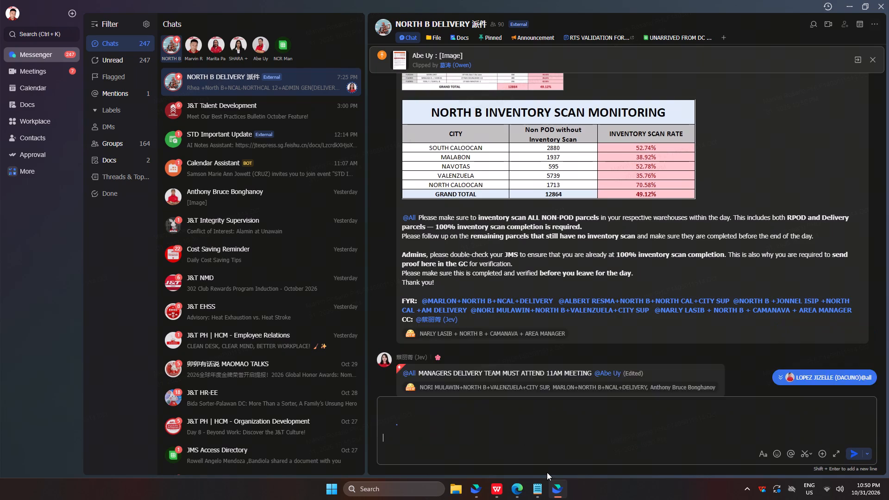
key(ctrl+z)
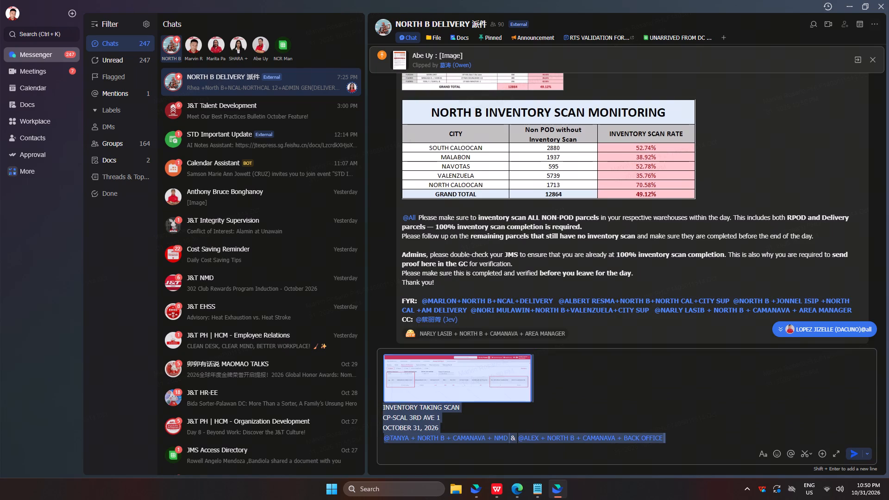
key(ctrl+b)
click(471, 424)
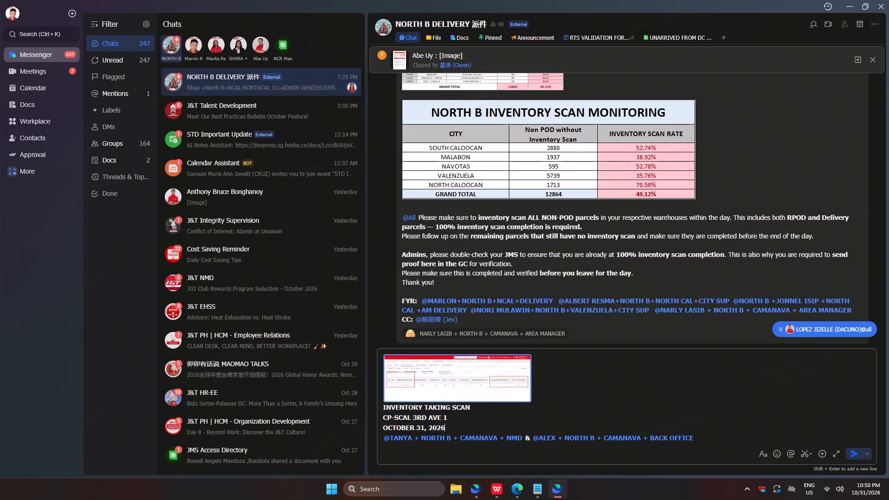
drag(465, 419, 312, 419)
key(ctrl+i)
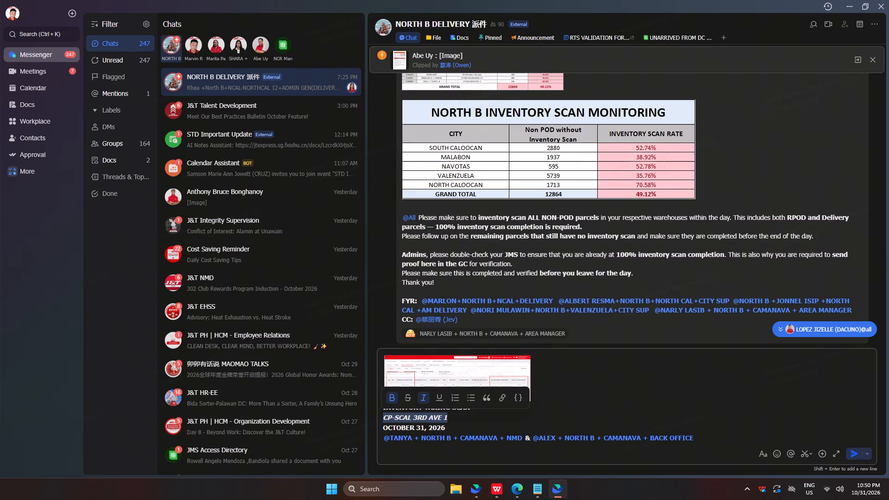
Send the inventory taking scan report to the NORTH B DELIVERY group and check the posted message among the latest reports.
click(705, 437)
key(Return)
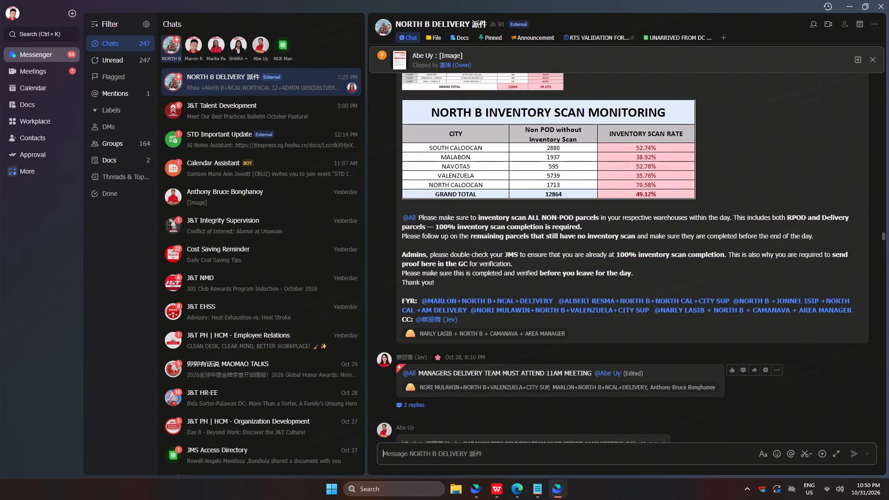
scroll(515, 399, down, 3)
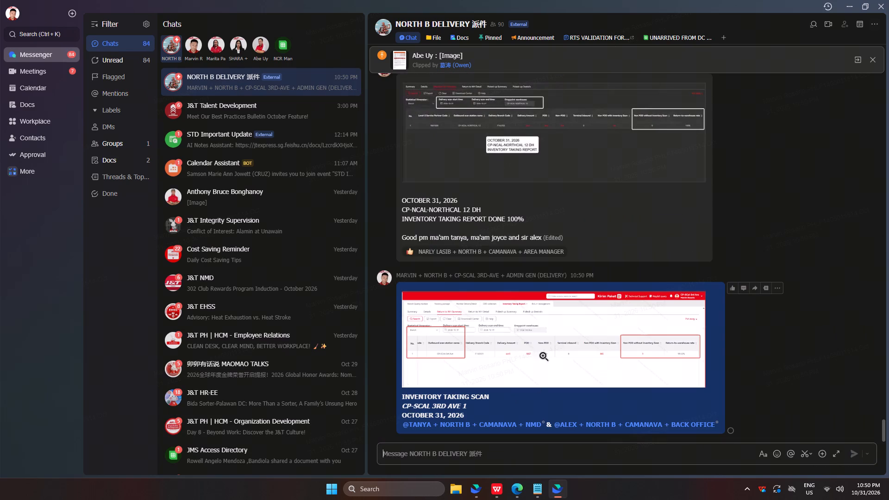
scroll(496, 290, up, 3)
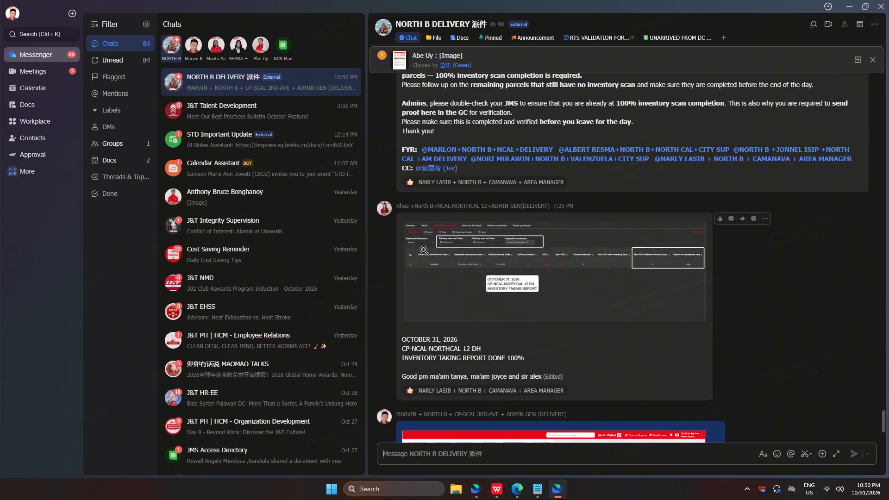
View the profile of the CP-NCAL-NORTHCAL 12 DH report's sender and review the earlier delivery report and inventory scan posts in the group.
click(389, 208)
click(414, 249)
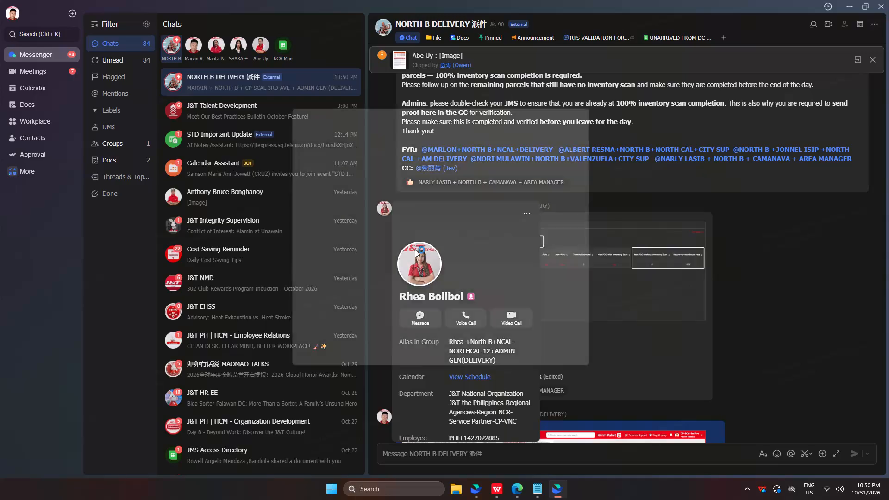
click(605, 101)
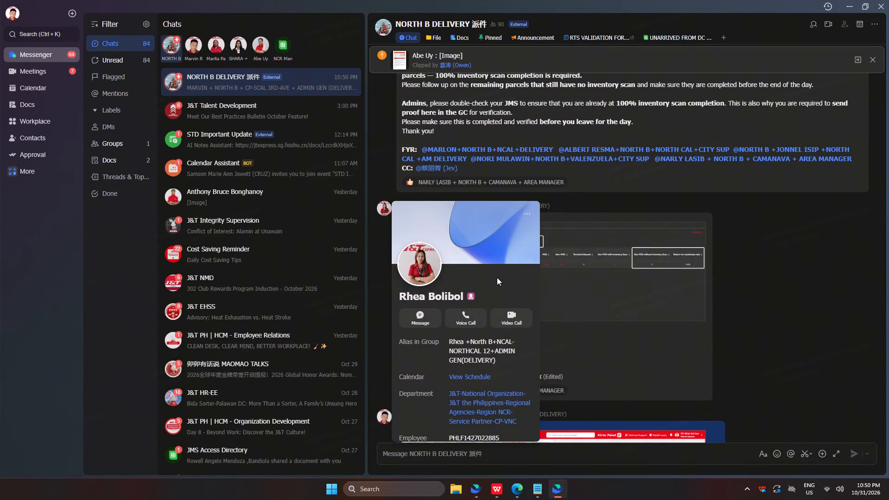
scroll(496, 281, up, 7)
scroll(661, 304, up, 1)
click(868, 333)
scroll(502, 285, up, 15)
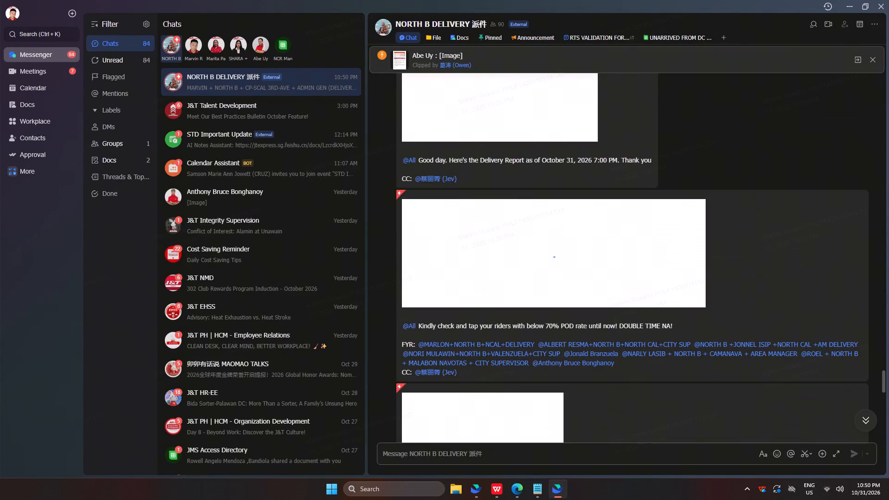
scroll(494, 281, up, 9)
scroll(501, 281, down, 4)
scroll(503, 289, down, 20)
scroll(503, 289, down, 3)
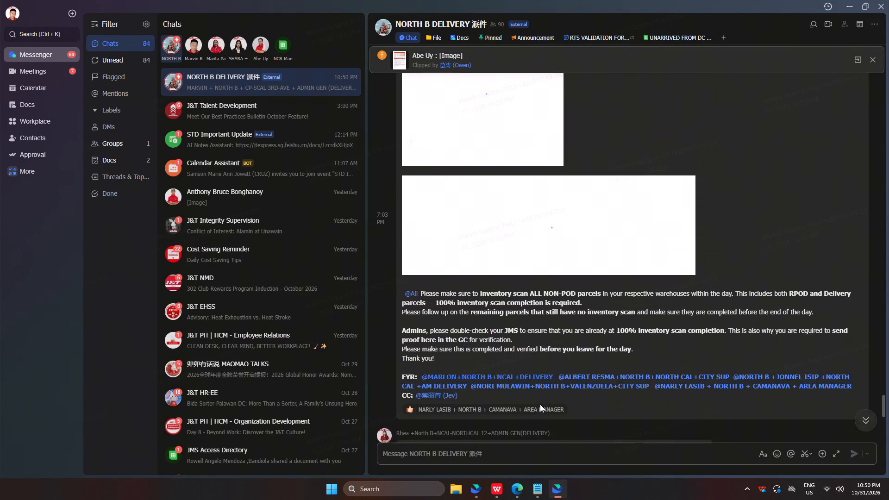
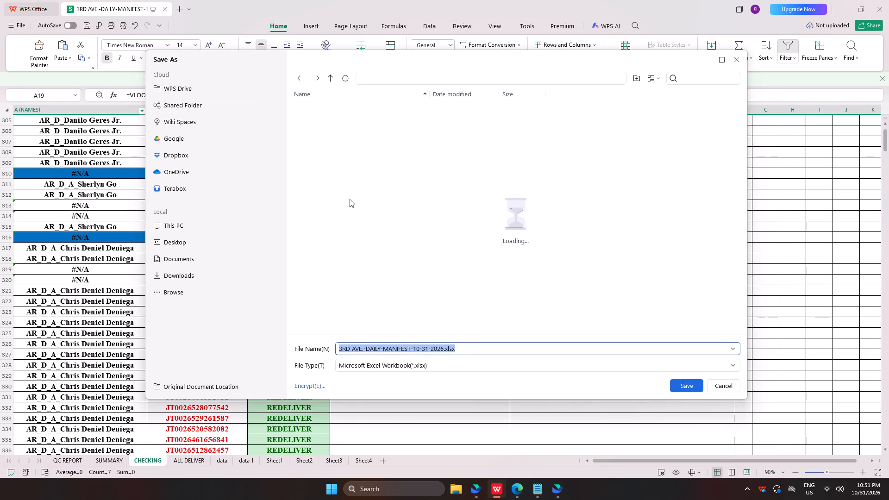
Save the workbook over the existing 3RD AVE.-DAILY-MANIFEST-10-31-2026.xlsx in the OCTOBER folder of MANIFEST 2026.
scroll(432, 258, down, 20)
scroll(432, 258, down, 3)
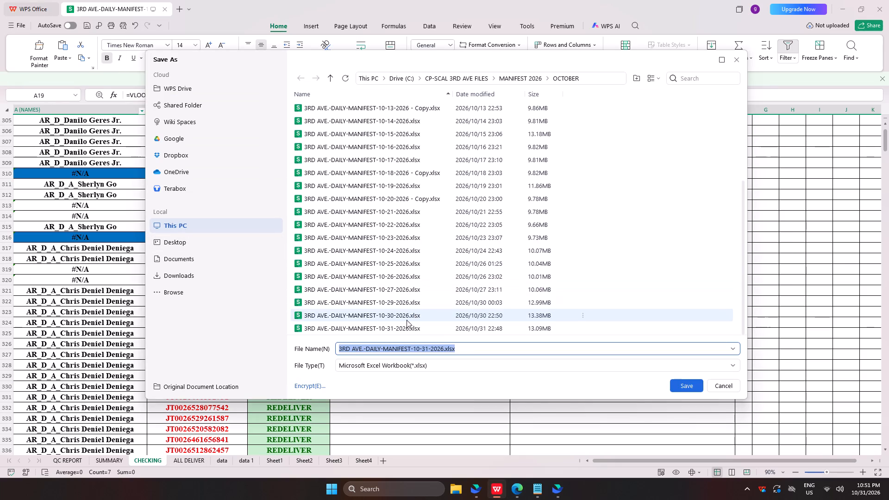
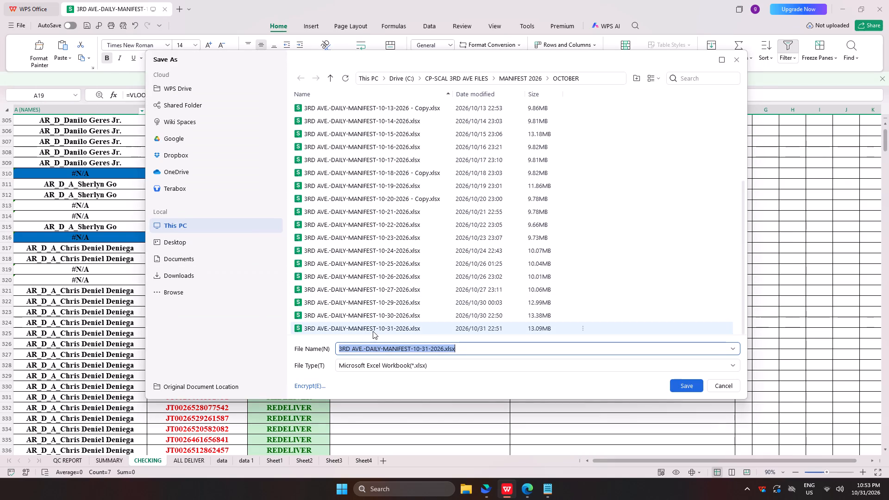
Save the manifest workbook over the existing 3RD AVE.-DAILY-MANIFEST-10-31-2026.xlsx in the MANIFEST 2026 OCTOBER folder.
scroll(373, 331, down, 3)
double_click(375, 329)
click(427, 221)
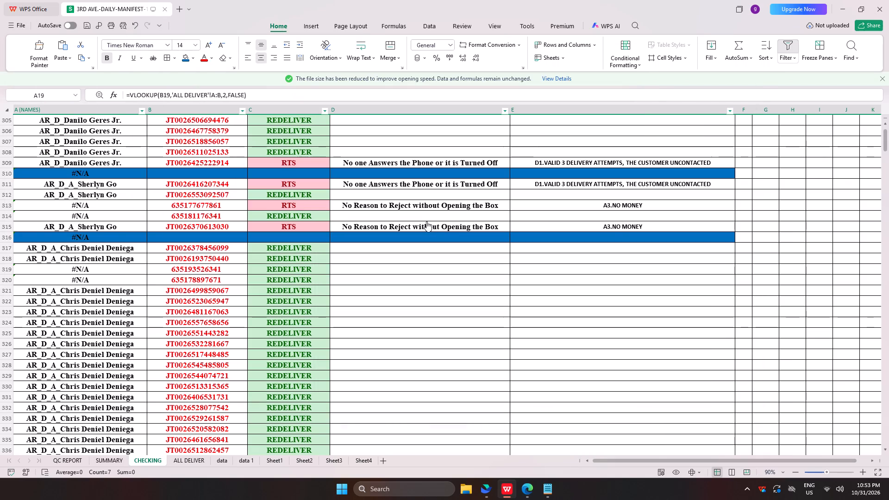
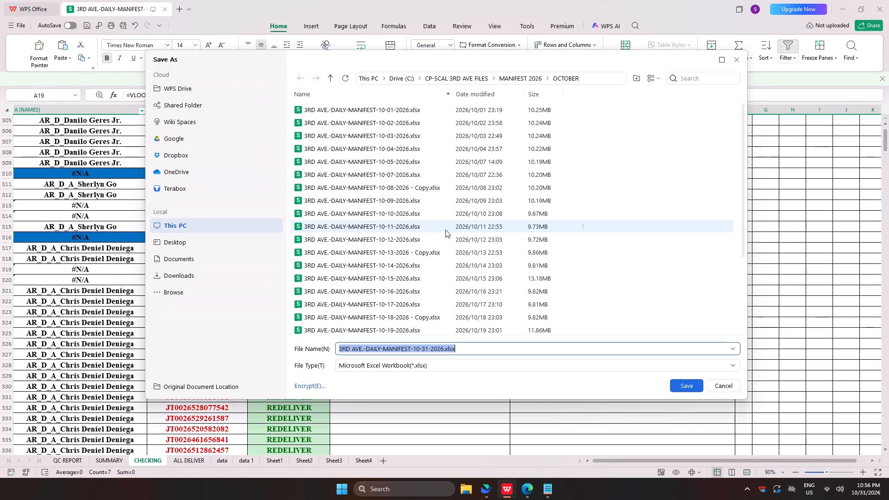
Save the manifest workbook over the existing 3RD AVE.-DAILY-MANIFEST-10-31-2026.xlsx in the MANIFEST 2026 OCTOBER folder.
scroll(487, 260, down, 20)
scroll(487, 260, down, 3)
double_click(425, 329)
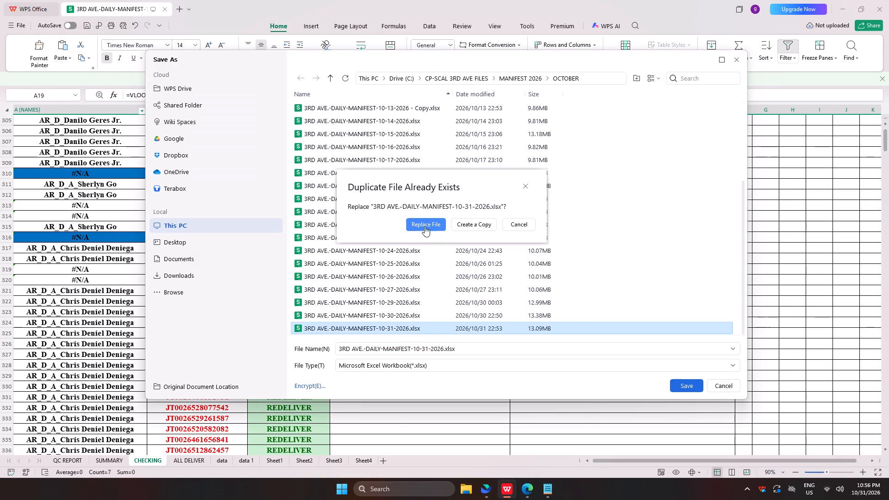
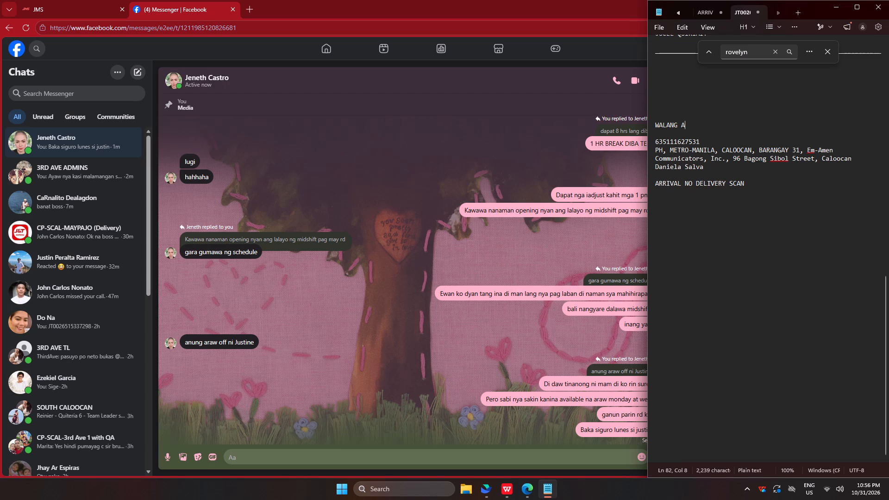
Replace the unfinished heading above the ARRIVAL NO DELIVERY SCAN parcel entry in the notes with MGA NAWAWALA.
key(BackSpace)
key(BackSpace)
key(BackSpace)
key(BackSpace)
key(BackSpace)
key(BackSpace)
key(BackSpace)
key(BackSpace)
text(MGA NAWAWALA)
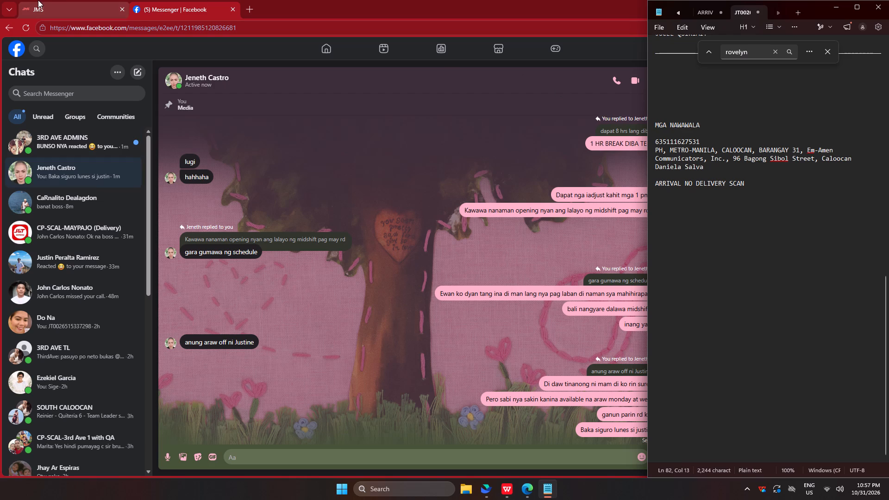